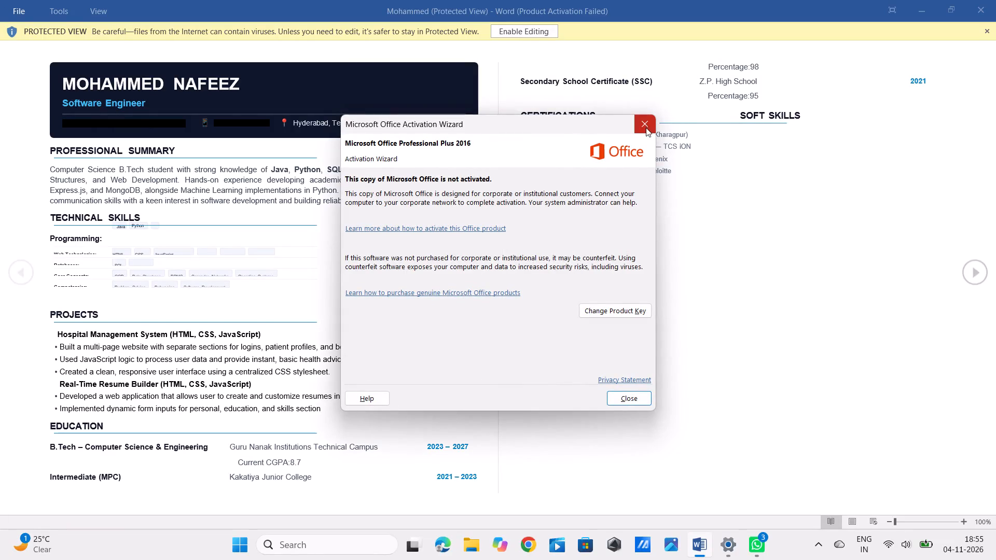
# Dismiss the Microsoft Office Activation Wizard to get back to the résumé document.
pyautogui.click(646, 128)
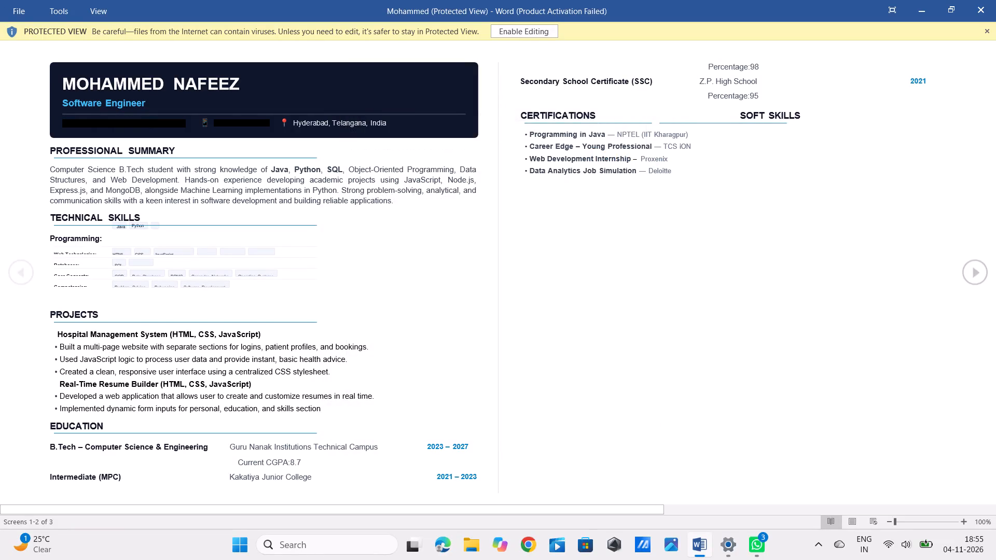
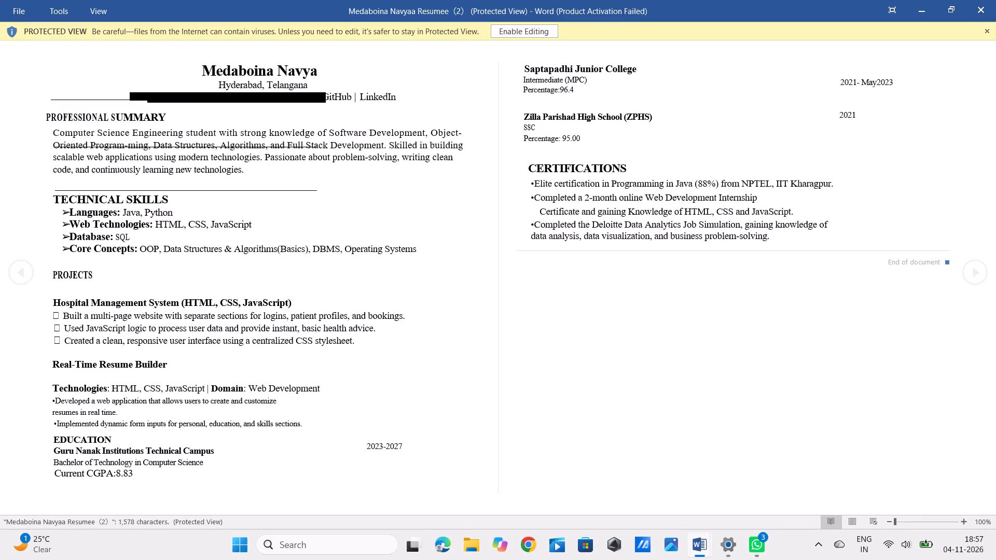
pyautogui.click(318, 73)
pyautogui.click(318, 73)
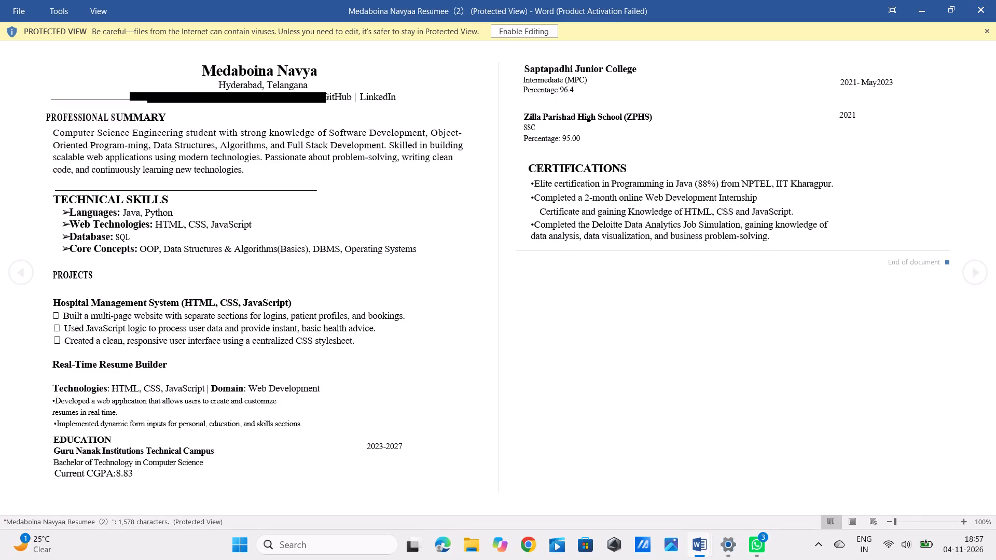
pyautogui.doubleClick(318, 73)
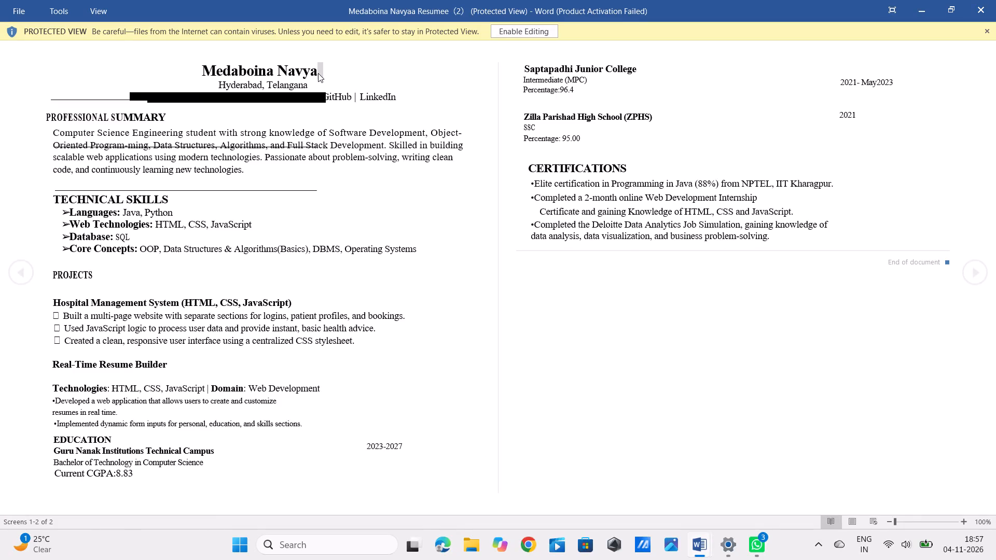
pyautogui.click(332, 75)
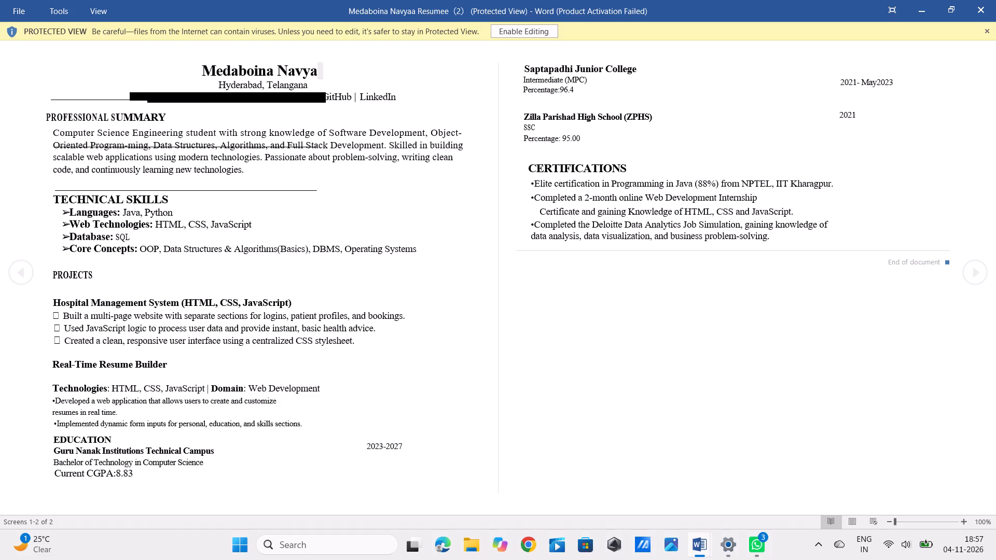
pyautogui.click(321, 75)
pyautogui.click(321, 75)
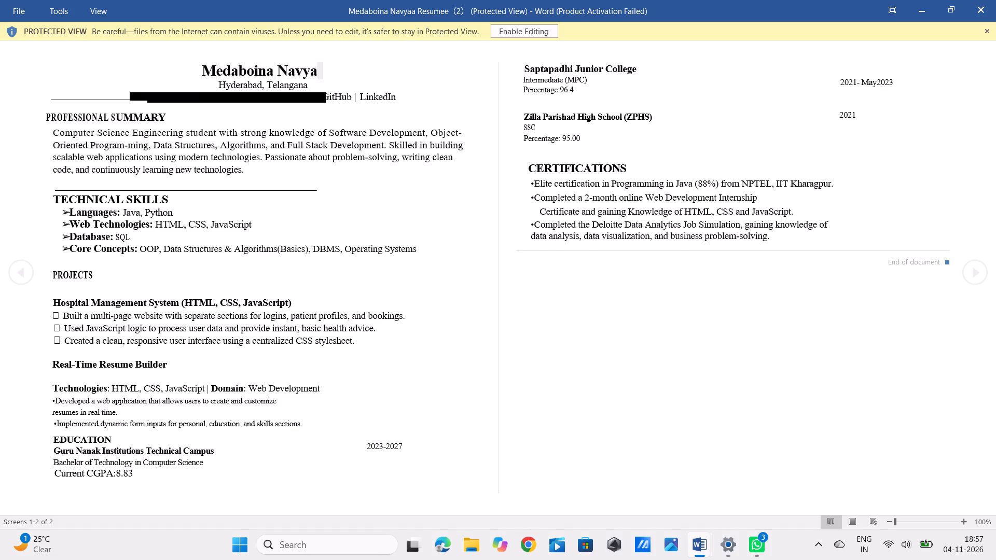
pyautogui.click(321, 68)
# Enable editing of the résumé so it leaves Protected View.
pyautogui.click(547, 31)
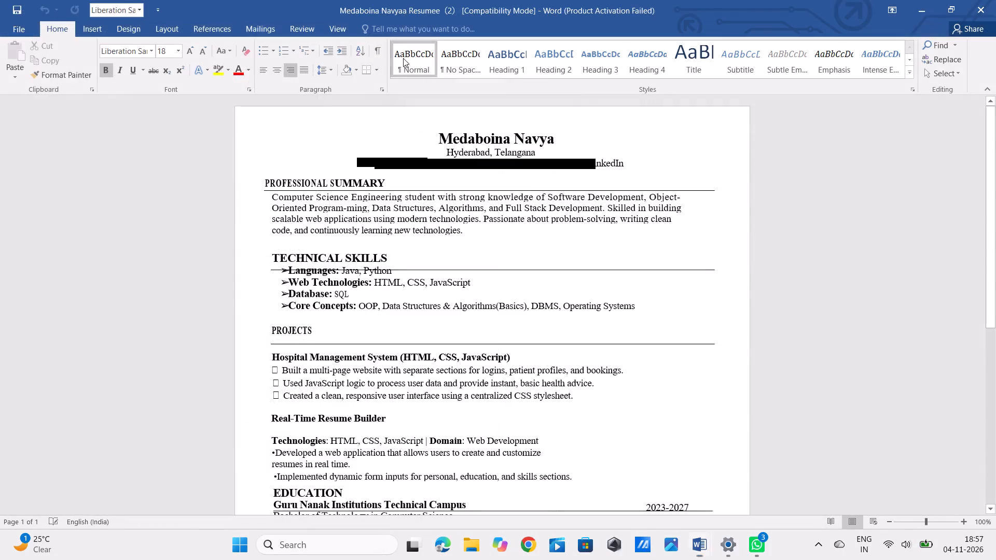
# Replace the name in the résumé's top heading with the new candidate's full name.
pyautogui.click(556, 139)
pyautogui.press('BackSpace')
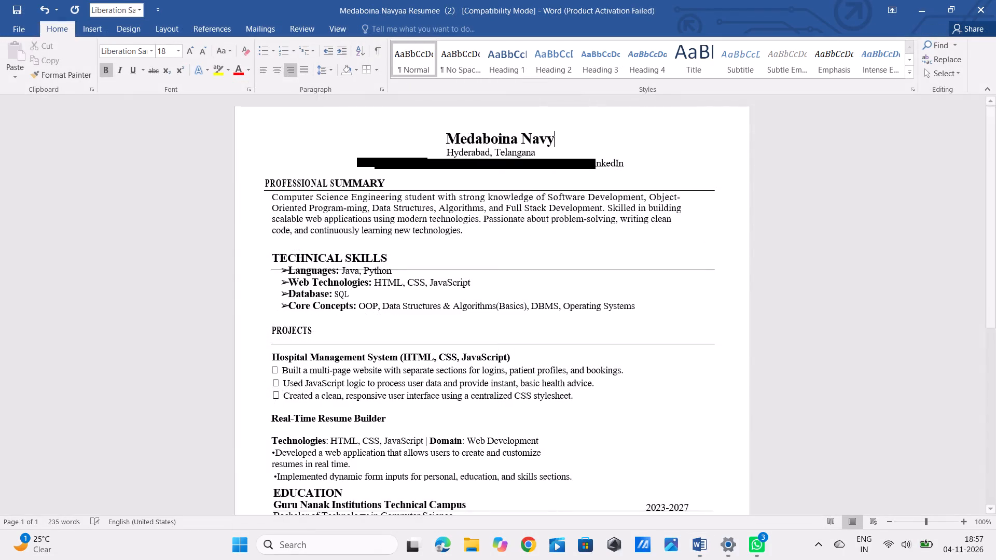
pyautogui.press('BackSpace')
pyautogui.press('BackSpace')
pyautogui.press('BackSpace')
pyautogui.press('BackSpace')
pyautogui.press('BackSpace')
pyautogui.press('BackSpace')
pyautogui.press('BackSpace')
pyautogui.press('BackSpace')
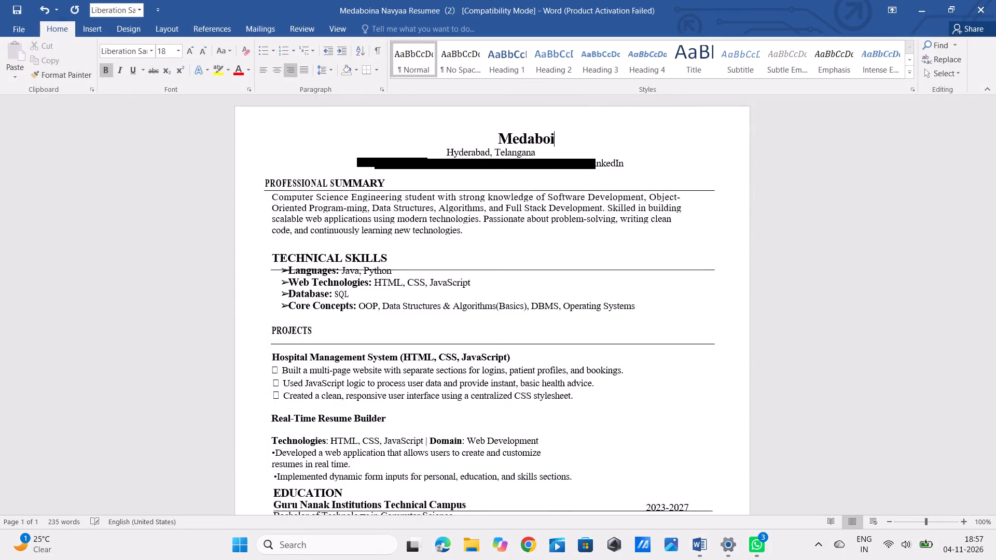
pyautogui.press('BackSpace')
pyautogui.press('BackSpace')
pyautogui.press('BackSpace')
pyautogui.press('BackSpace')
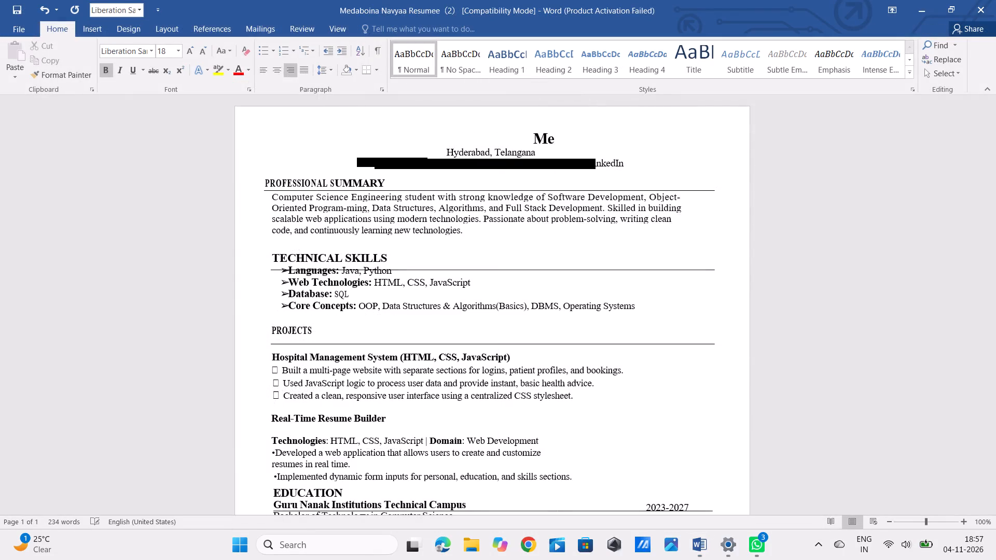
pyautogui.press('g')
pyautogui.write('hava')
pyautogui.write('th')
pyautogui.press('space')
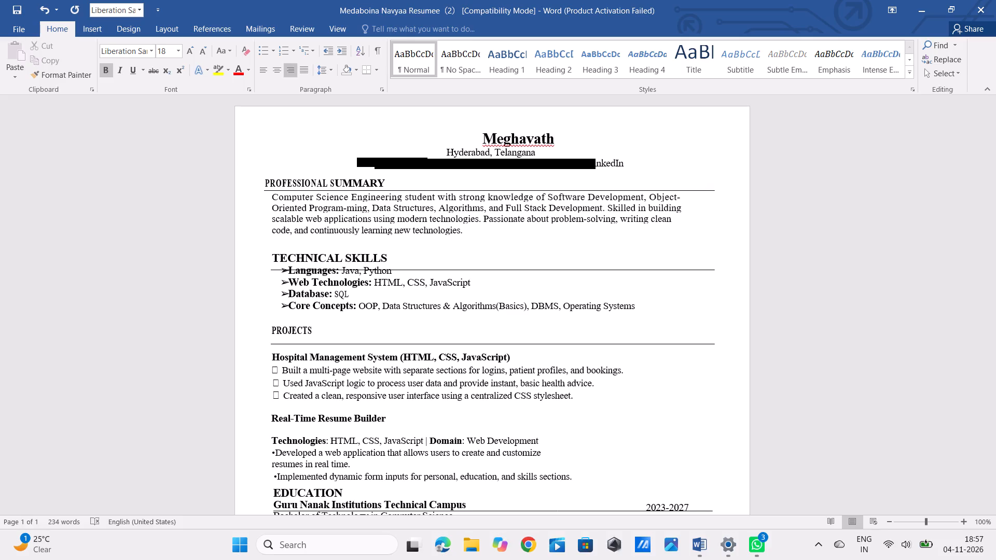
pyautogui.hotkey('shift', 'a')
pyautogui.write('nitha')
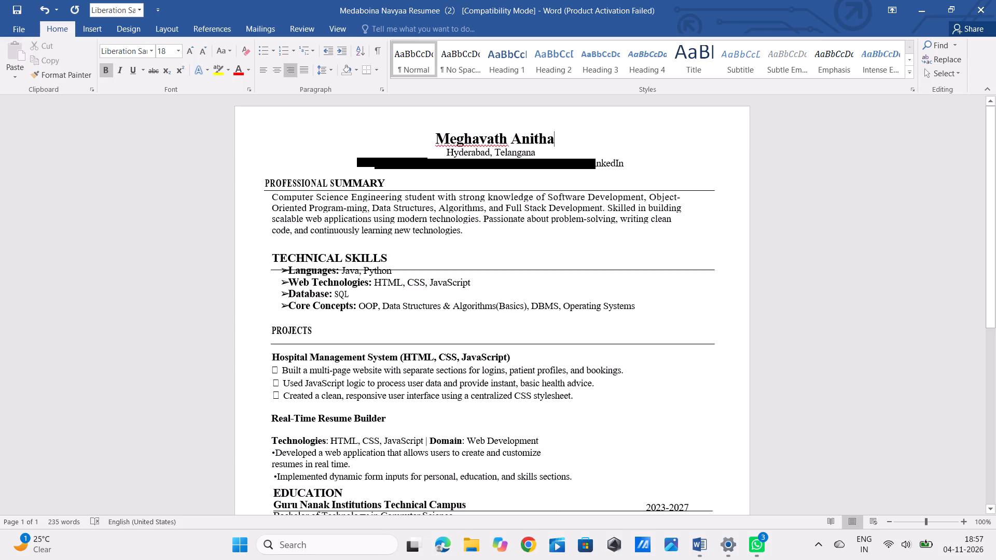
# Delete the old contact detail in the first part of the contact line beneath the city and state.
pyautogui.click(427, 163)
pyautogui.press('BackSpace')
pyautogui.press('BackSpace')
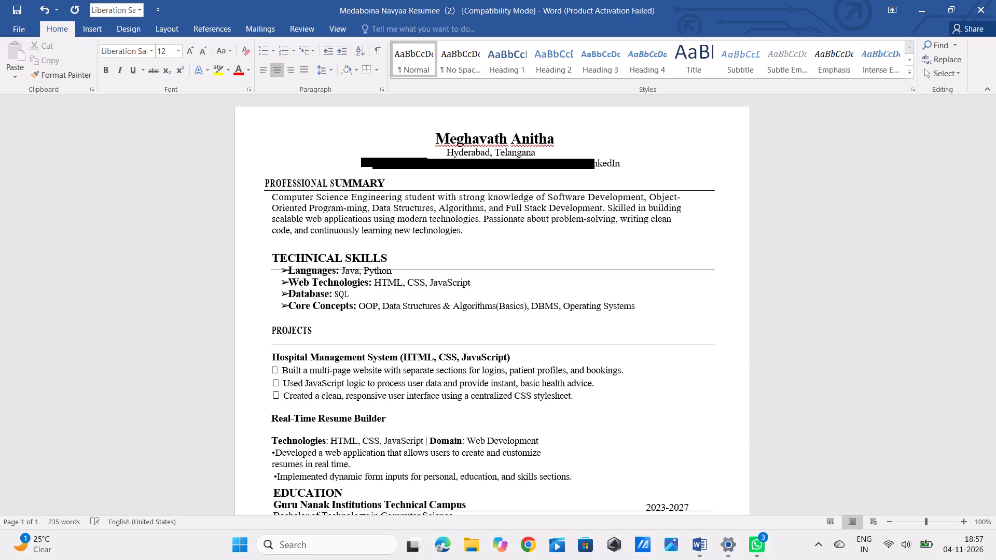
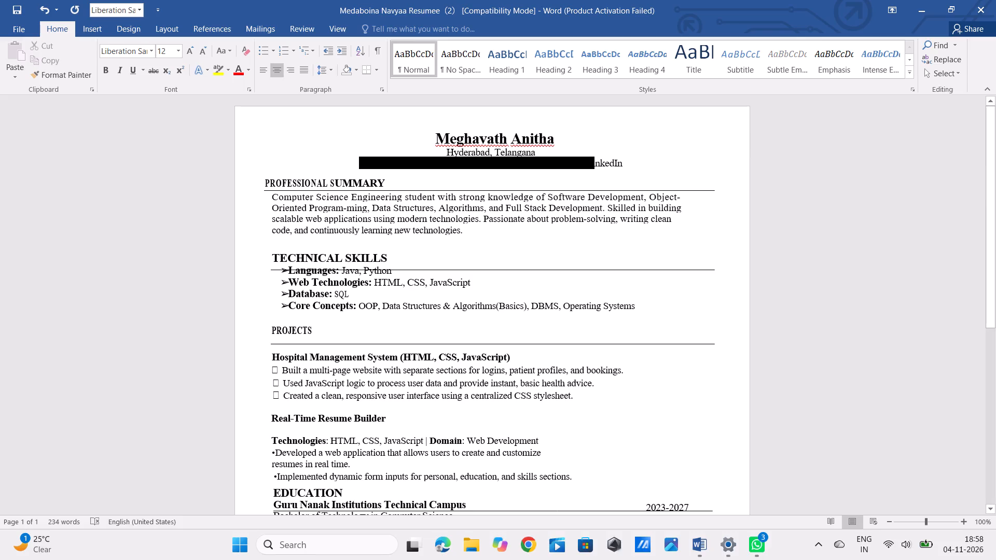
# Delete the remaining old contact detail at the start of the contact line, keeping the line separate beneath the city and state.
pyautogui.press('BackSpace')
pyautogui.press('BackSpace')
pyautogui.press('BackSpace')
pyautogui.press('BackSpace')
pyautogui.press('BackSpace')
pyautogui.press('BackSpace')
pyautogui.press('BackSpace')
pyautogui.press('BackSpace')
pyautogui.press('BackSpace')
pyautogui.press('BackSpace')
pyautogui.press('BackSpace')
pyautogui.press('BackSpace')
pyautogui.press('BackSpace')
pyautogui.press('BackSpace')
pyautogui.press('BackSpace')
pyautogui.press('BackSpace')
pyautogui.press('BackSpace')
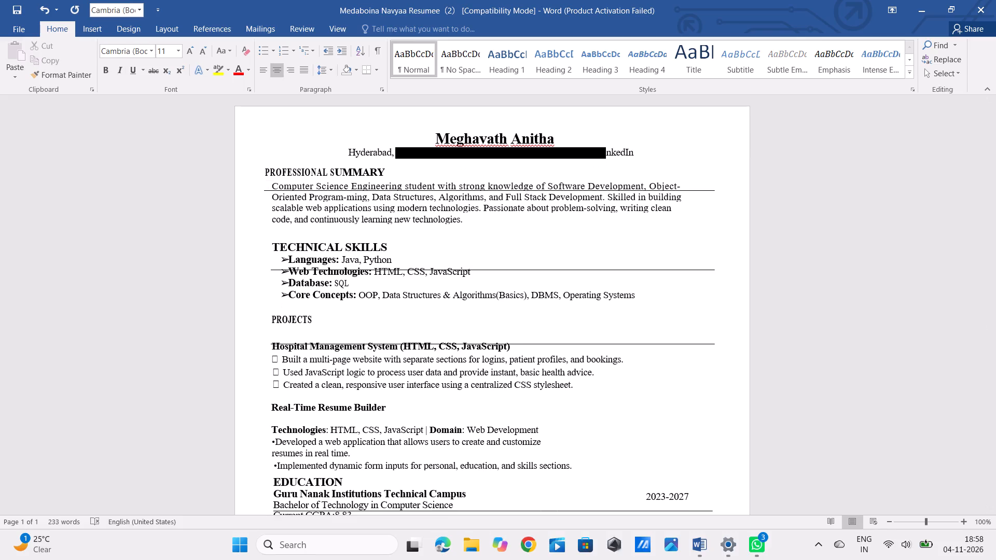
pyautogui.press('Return')
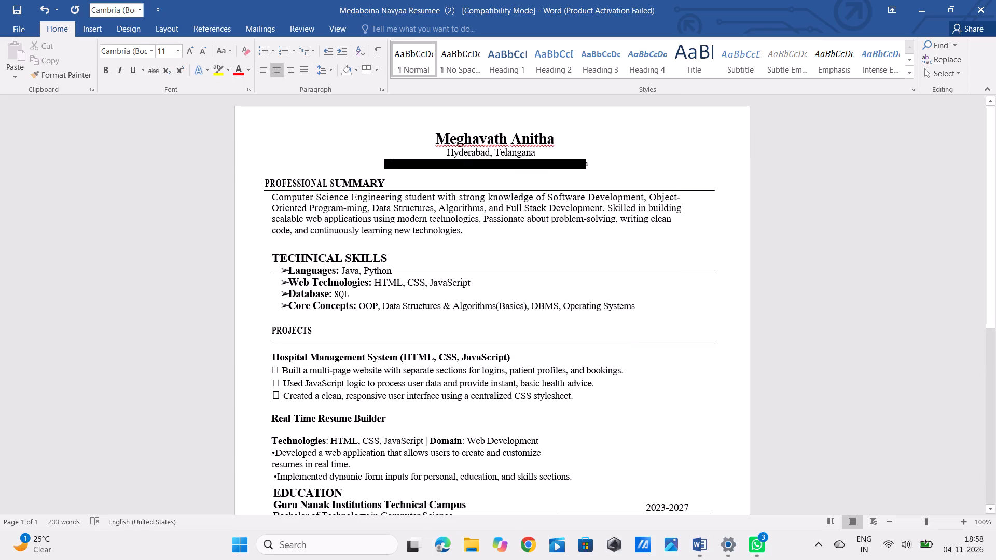
# Enter the new candidate's e-mail address at the start of the contact line, before the LinkedIn entry.
pyautogui.press('m')
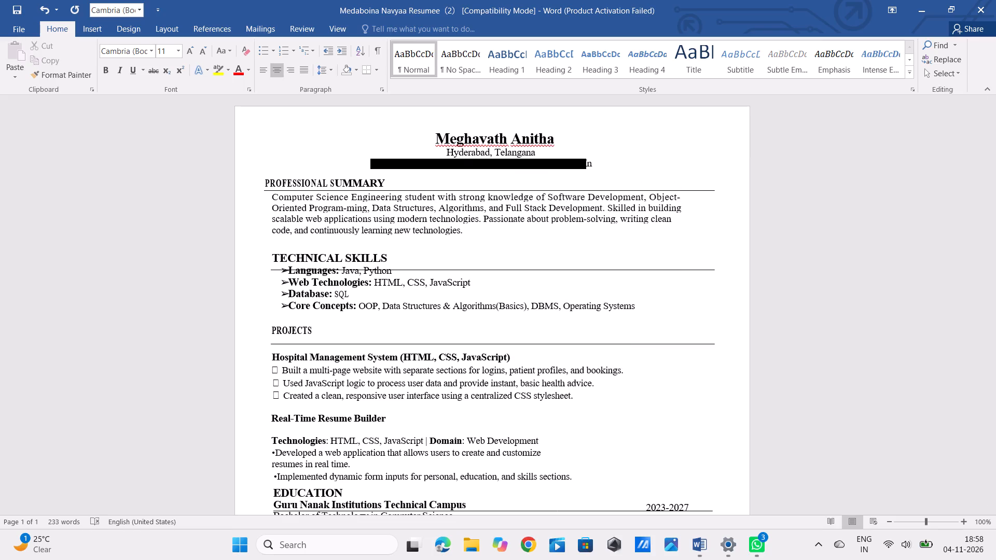
pyautogui.press('e')
pyautogui.write('gav')
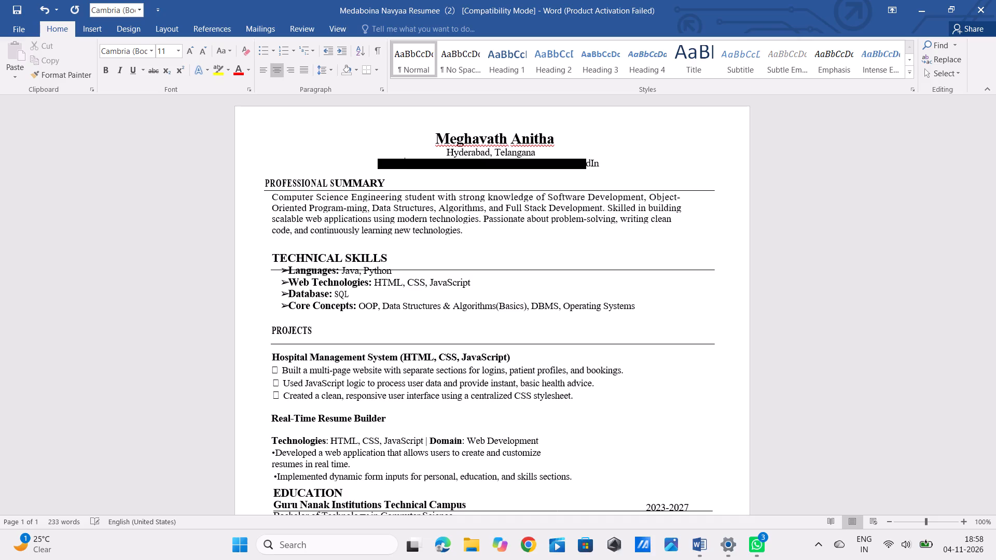
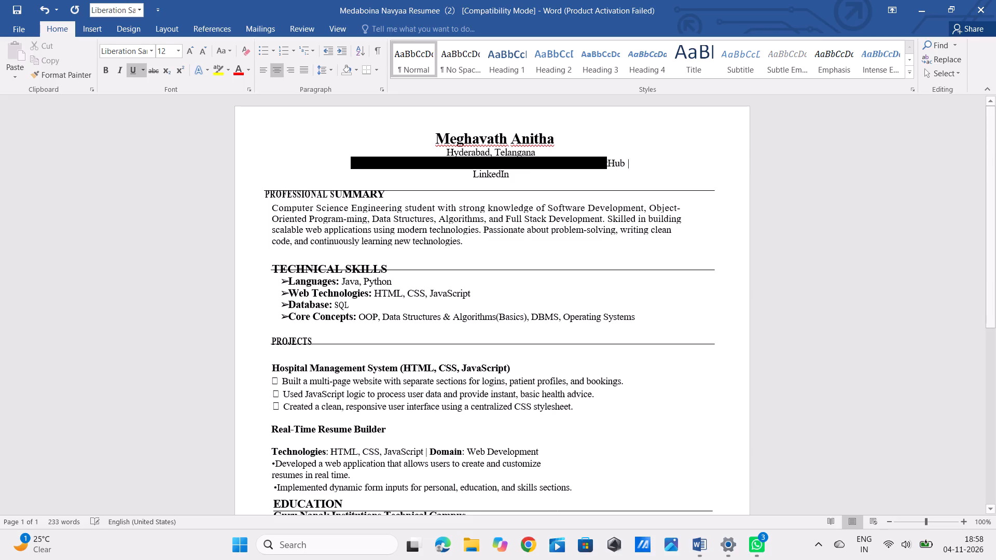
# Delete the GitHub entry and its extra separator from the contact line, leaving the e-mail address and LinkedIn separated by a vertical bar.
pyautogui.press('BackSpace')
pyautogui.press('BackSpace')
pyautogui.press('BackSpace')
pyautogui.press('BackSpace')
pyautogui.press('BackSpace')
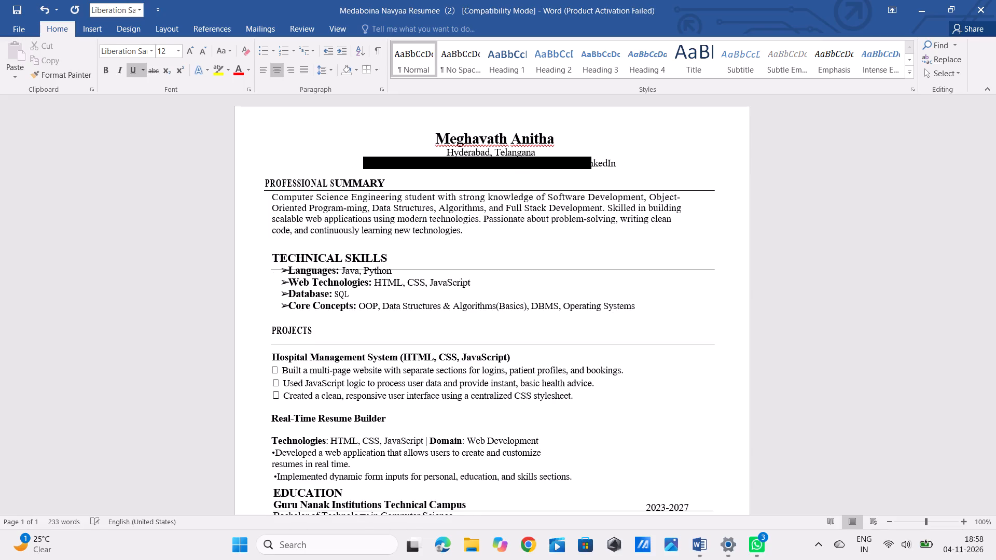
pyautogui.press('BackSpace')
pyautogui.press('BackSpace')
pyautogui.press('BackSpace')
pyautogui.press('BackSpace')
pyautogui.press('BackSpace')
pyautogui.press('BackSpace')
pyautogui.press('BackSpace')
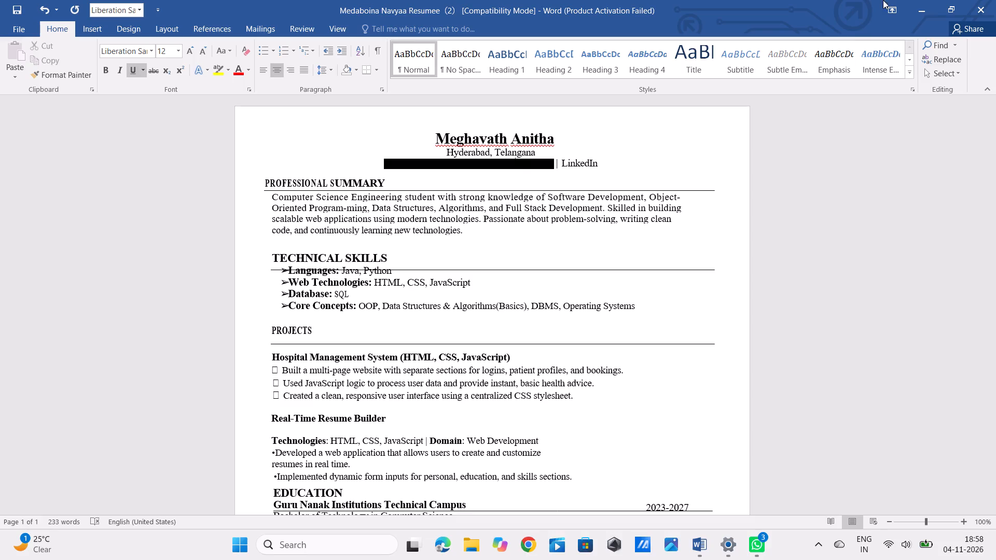
# Close the résumé document without saving the changes.
pyautogui.click(992, 1)
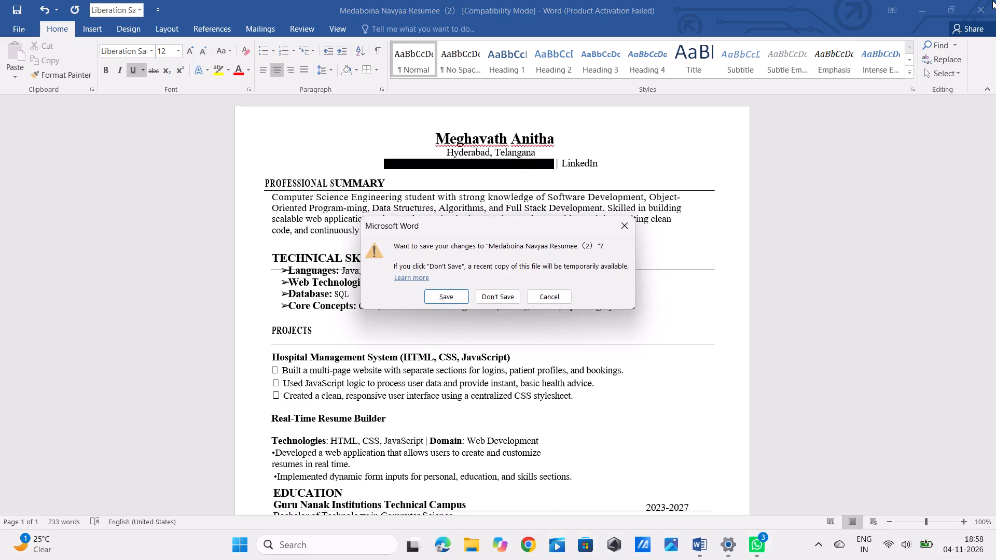
pyautogui.click(509, 296)
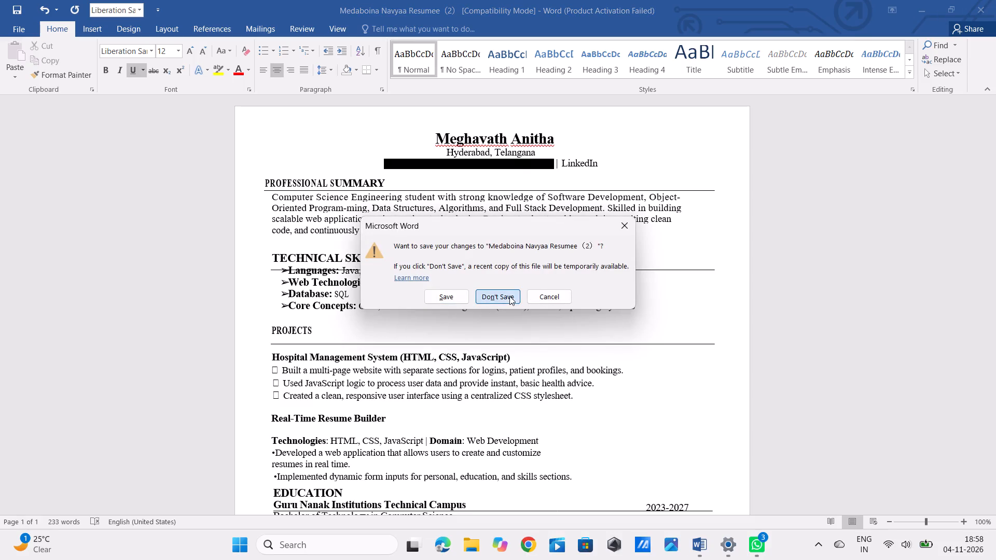
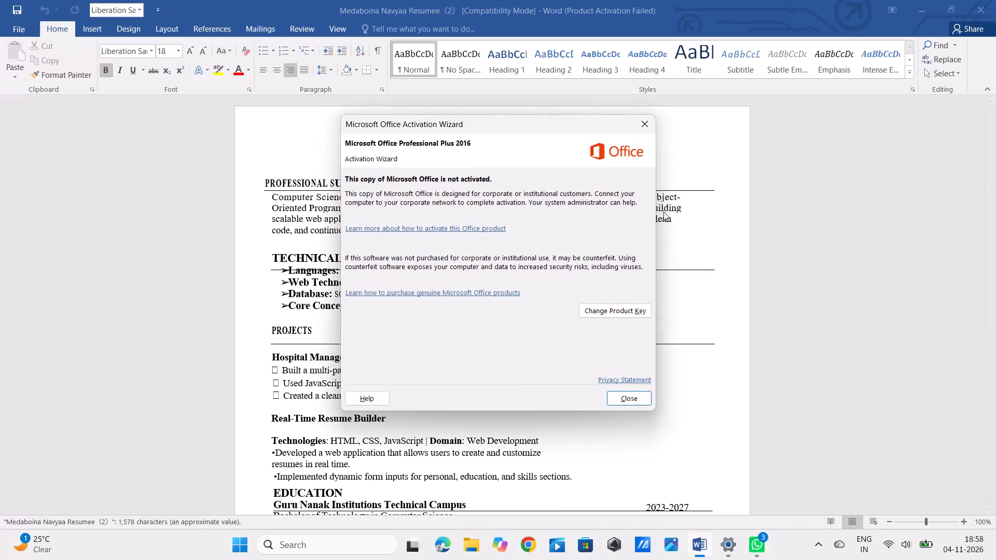
# Dismiss the activation notice and delete the old contact detail at the start of the contact line beneath Hyderabad, Telangana.
pyautogui.click(645, 117)
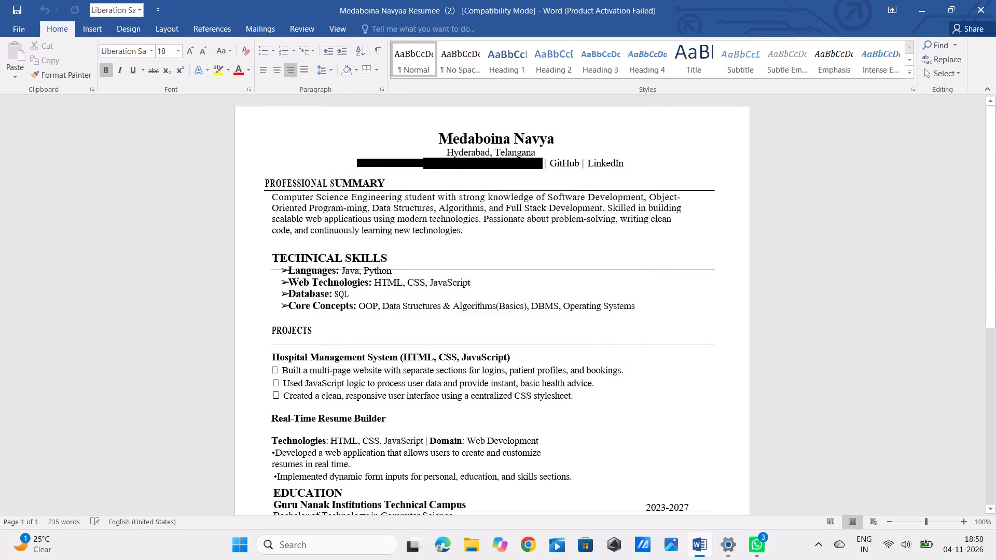
pyautogui.click(424, 163)
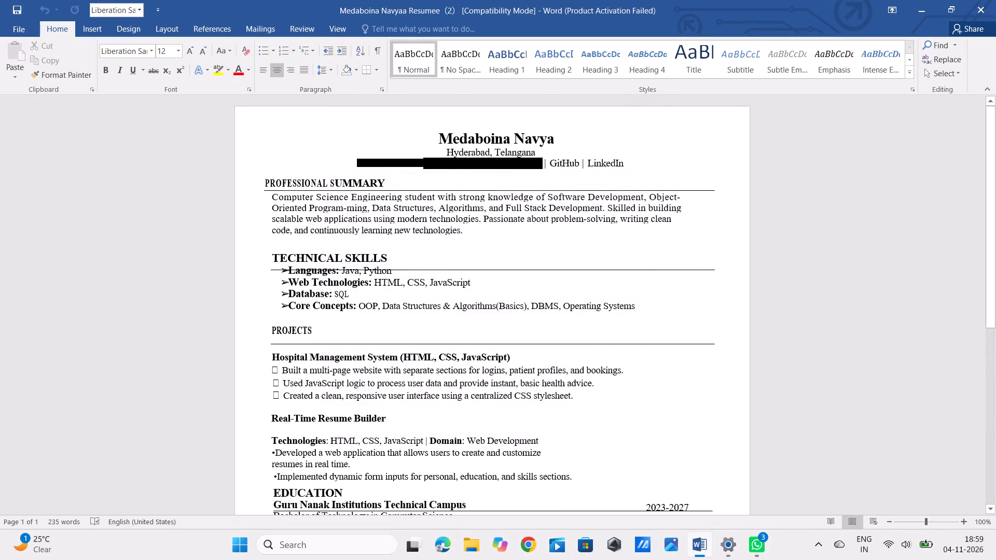
pyautogui.press('BackSpace')
pyautogui.press('BackSpace')
pyautogui.press('BackSpace')
pyautogui.press('BackSpace')
pyautogui.press('BackSpace')
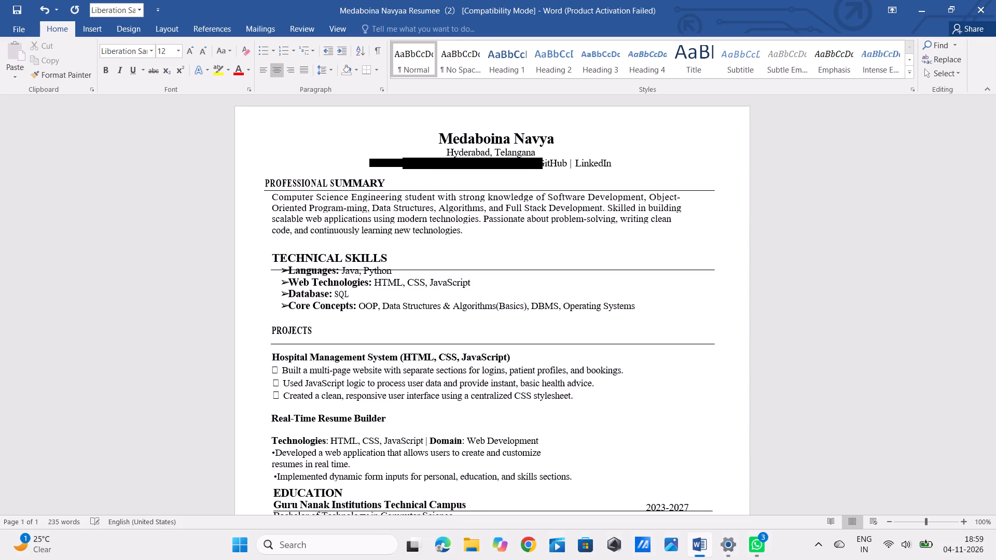
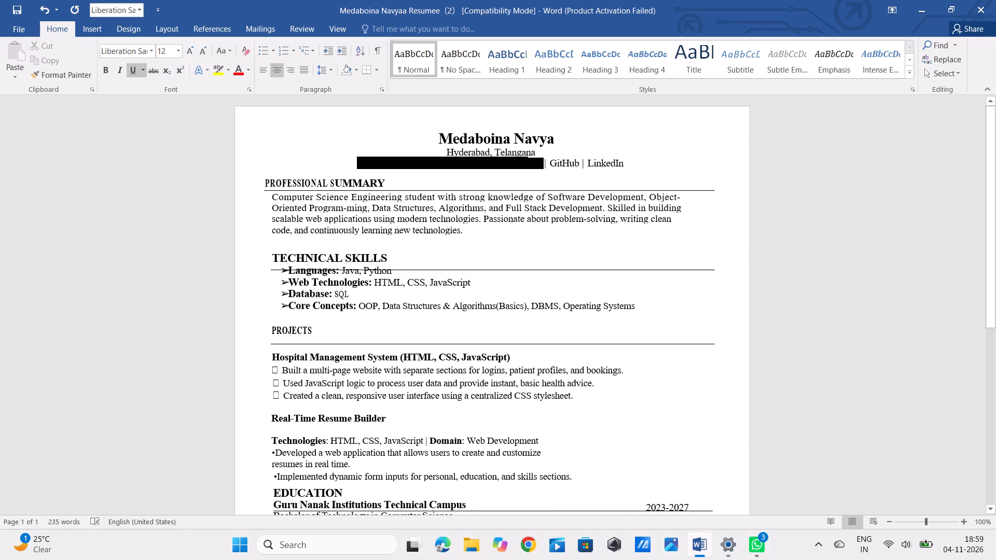
# Replace the old e-mail user name in the contact line beneath Hyderabad, Telangana with the new candidate's.
pyautogui.press('BackSpace')
pyautogui.press('BackSpace')
pyautogui.press('BackSpace')
pyautogui.press('BackSpace')
pyautogui.press('BackSpace')
pyautogui.press('BackSpace')
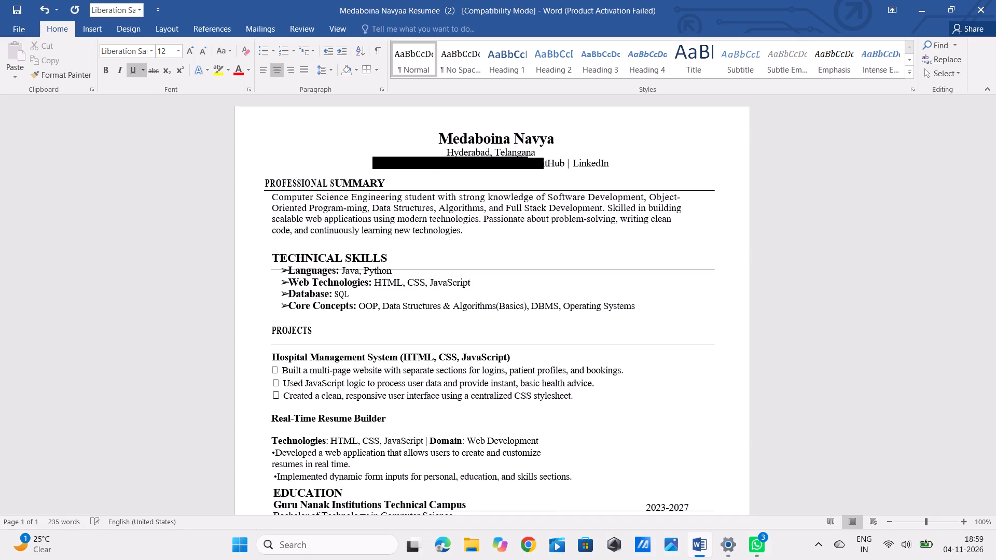
pyautogui.press('BackSpace')
pyautogui.press('BackSpace')
pyautogui.press('BackSpace')
pyautogui.press('BackSpace')
pyautogui.press('BackSpace')
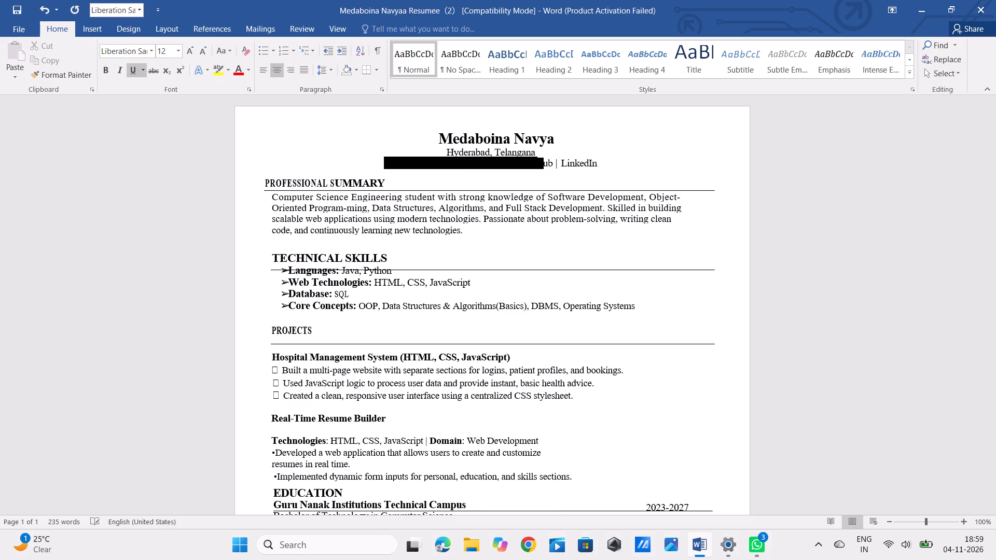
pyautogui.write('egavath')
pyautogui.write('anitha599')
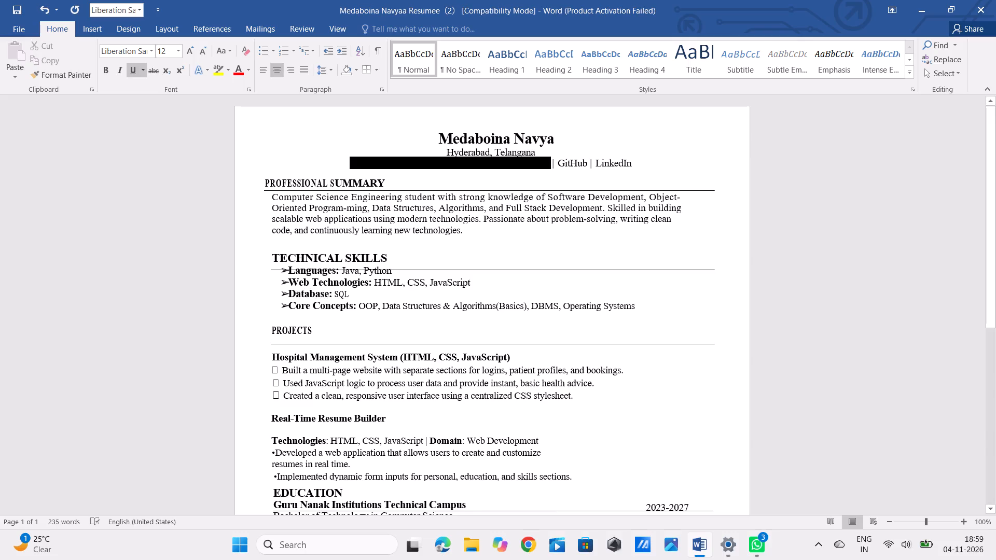
# Replace the name in the résumé's heading with the new candidate's full name.
pyautogui.click(559, 137)
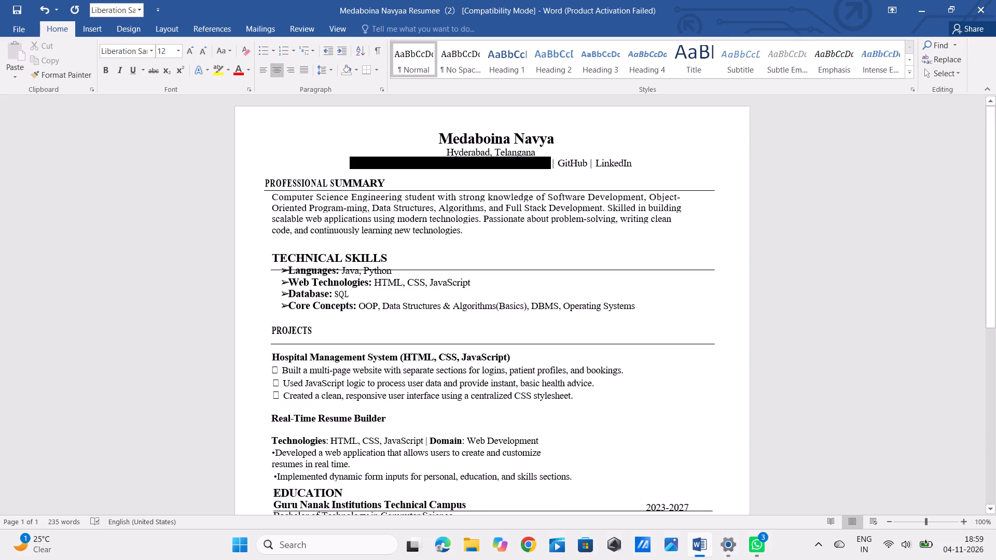
pyautogui.click(559, 142)
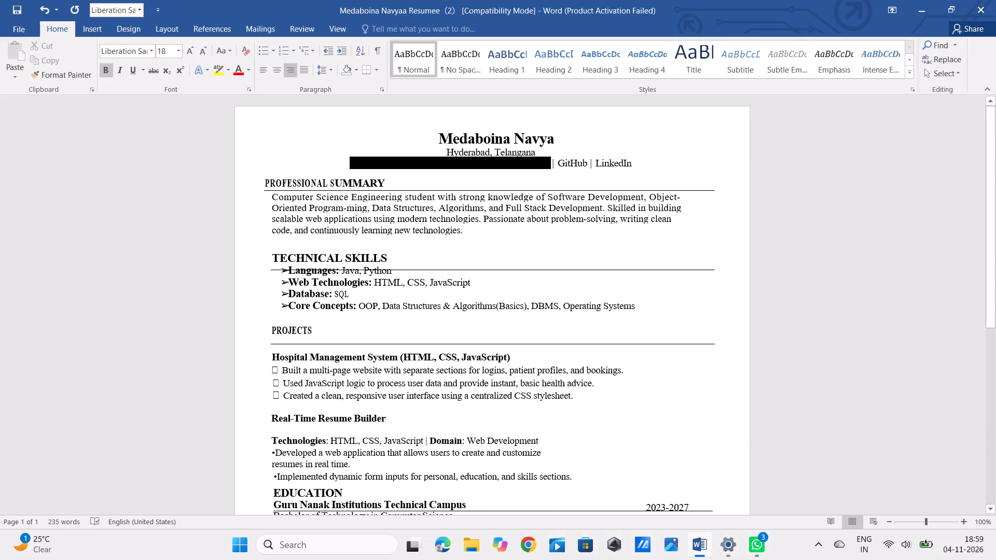
pyautogui.press('BackSpace')
pyautogui.press('BackSpace')
pyautogui.press('BackSpace')
pyautogui.press('BackSpace')
pyautogui.press('BackSpace')
pyautogui.press('BackSpace')
pyautogui.press('BackSpace')
pyautogui.press('BackSpace')
pyautogui.press('BackSpace')
pyautogui.press('BackSpace')
pyautogui.press('BackSpace')
pyautogui.press('BackSpace')
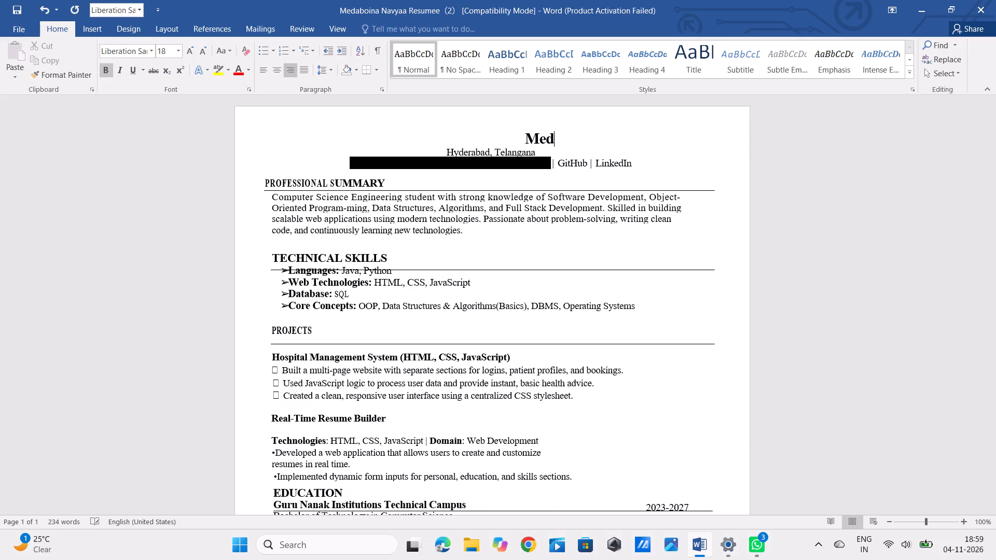
pyautogui.press('BackSpace')
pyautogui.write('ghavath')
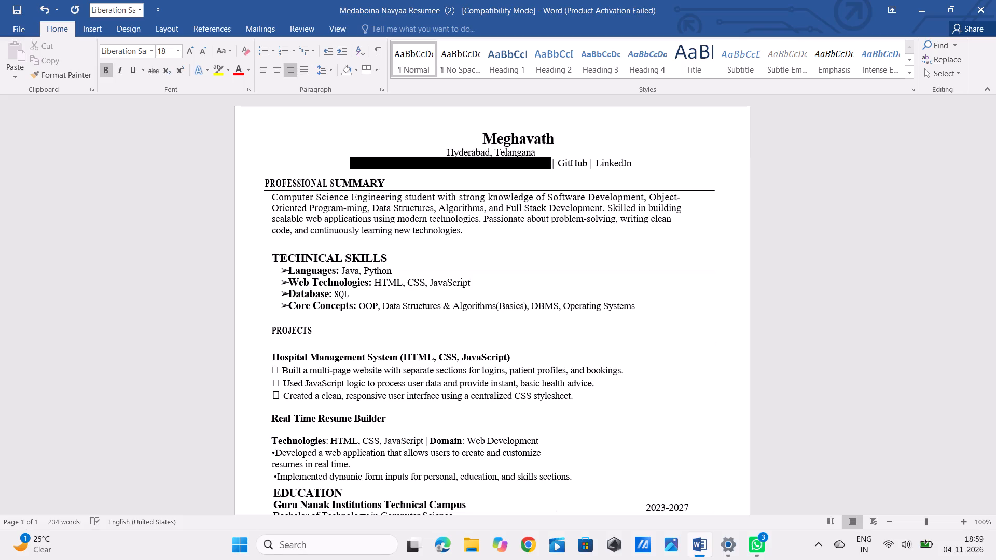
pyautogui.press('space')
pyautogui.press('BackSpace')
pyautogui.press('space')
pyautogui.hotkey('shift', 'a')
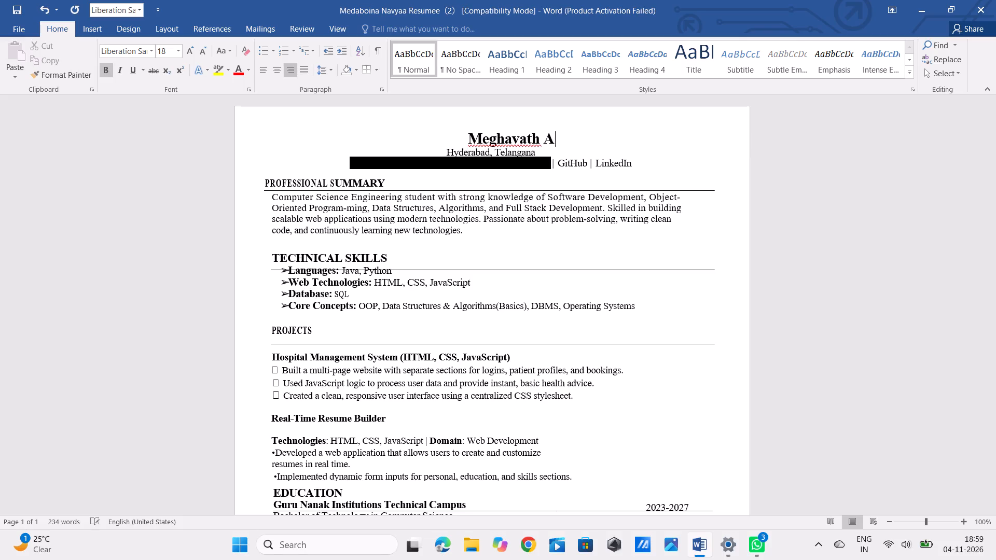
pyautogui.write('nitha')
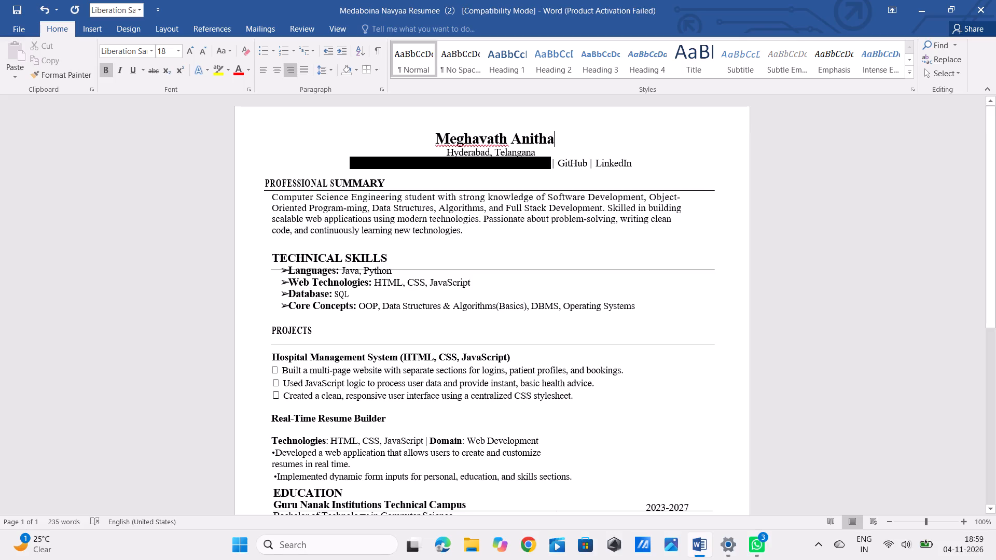
# Set the current CGPA under Guru Nanak Institutions Technical Campus in the Education section to 7.5.
pyautogui.click(513, 224)
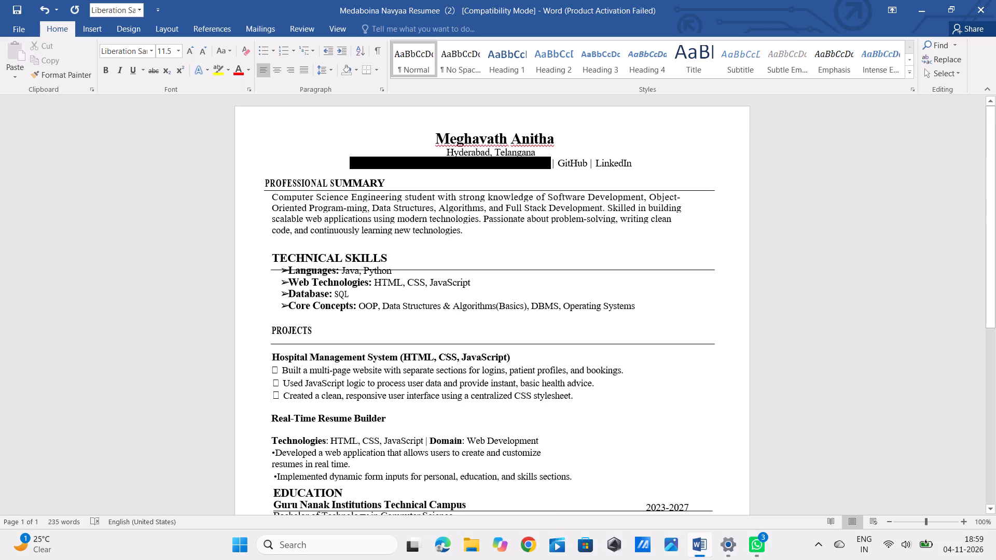
pyautogui.scroll(-1, 444, 273)
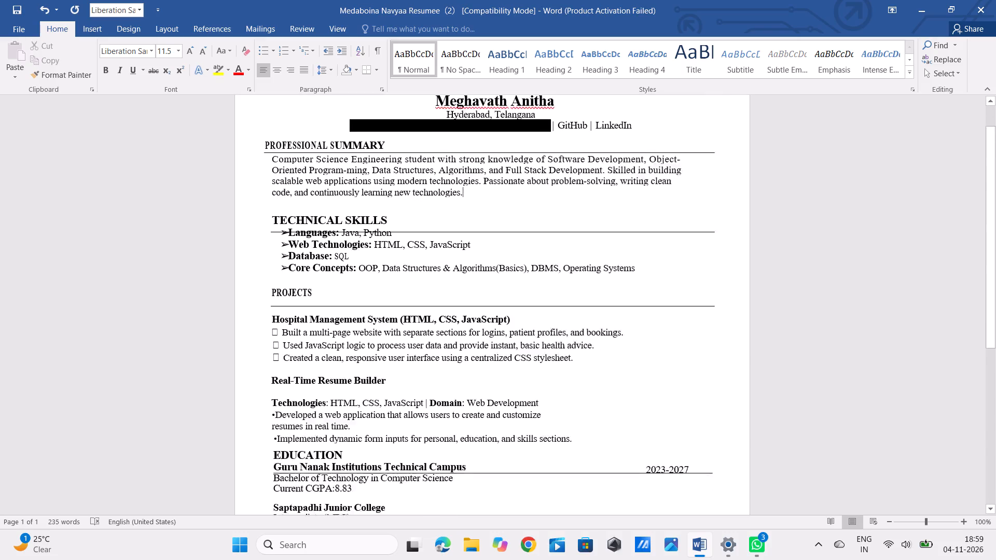
pyautogui.scroll(-3, 444, 273)
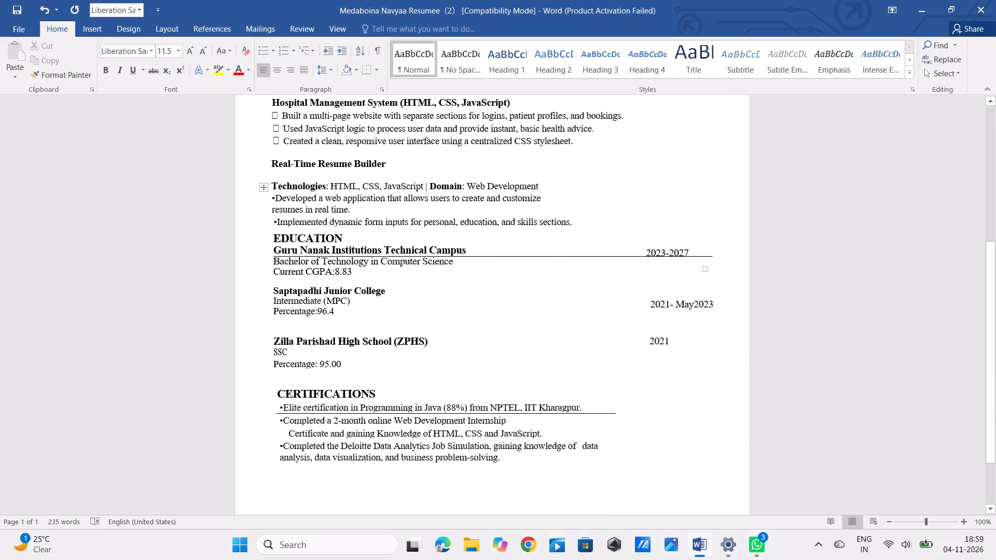
pyautogui.scroll(-1, 444, 273)
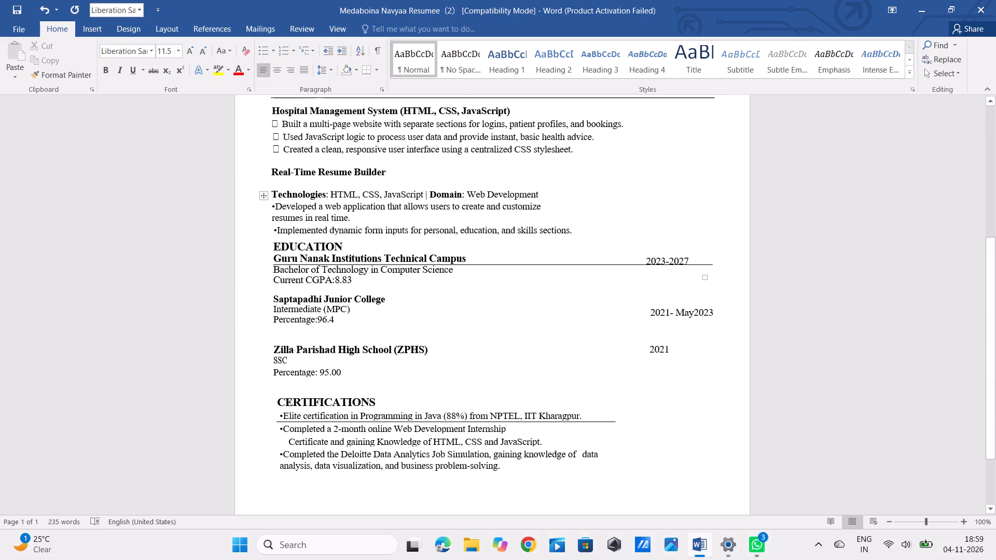
pyautogui.scroll(-1, 444, 273)
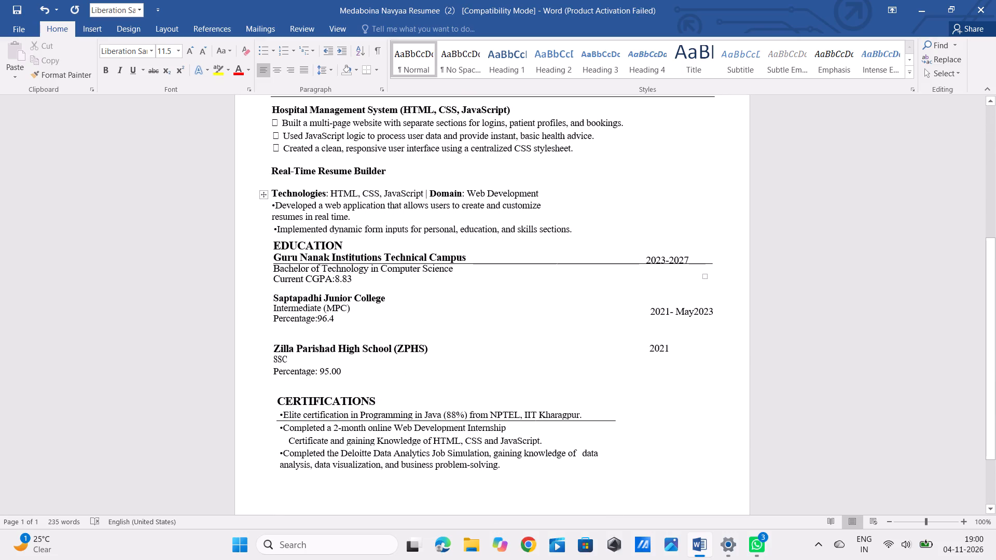
pyautogui.scroll(1, 359, 278)
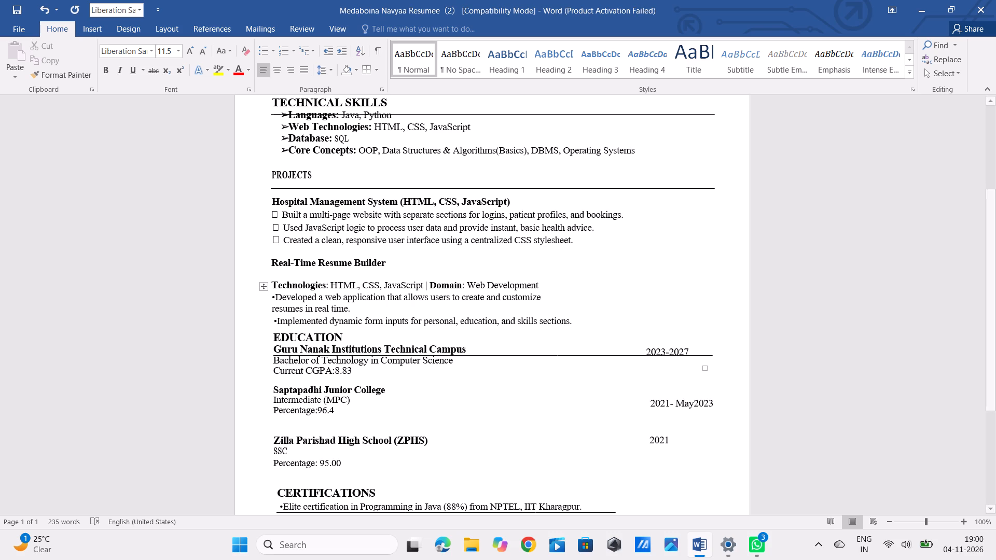
pyautogui.click(356, 373)
pyautogui.press('BackSpace')
pyautogui.press('BackSpace')
pyautogui.press('BackSpace')
pyautogui.press('BackSpace')
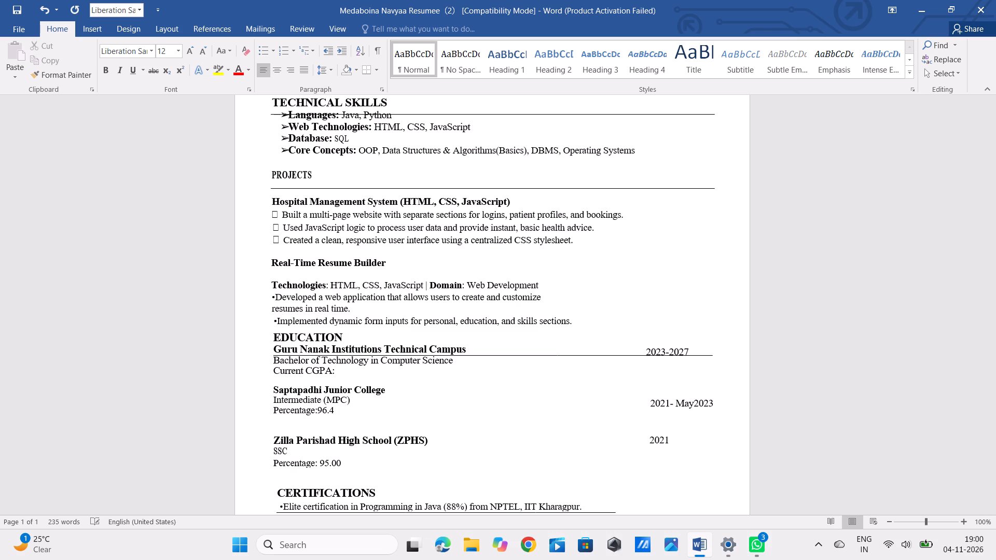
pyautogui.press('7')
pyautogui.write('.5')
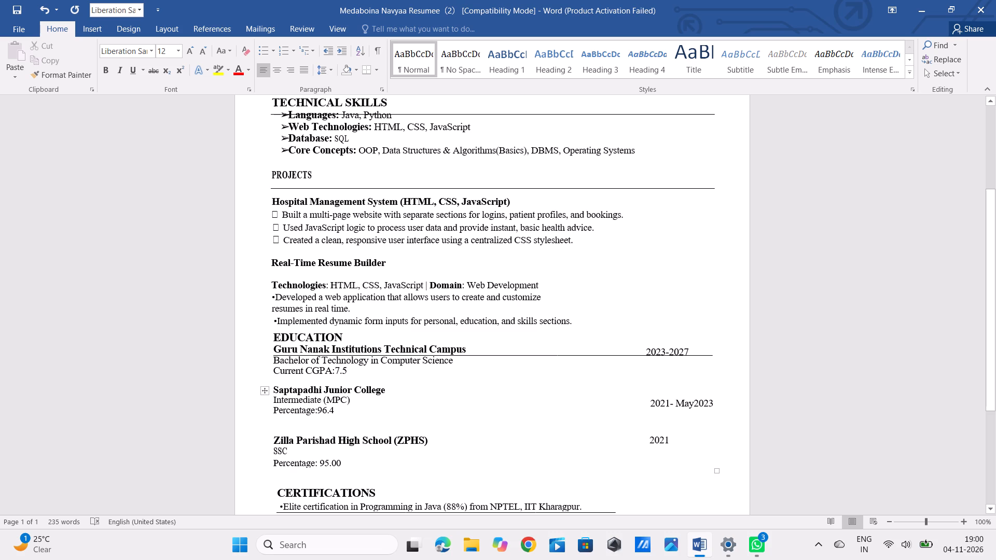
# Set the Intermediate (MPC) percentage under Saptapadhi Junior College to 91.46.
pyautogui.click(326, 411)
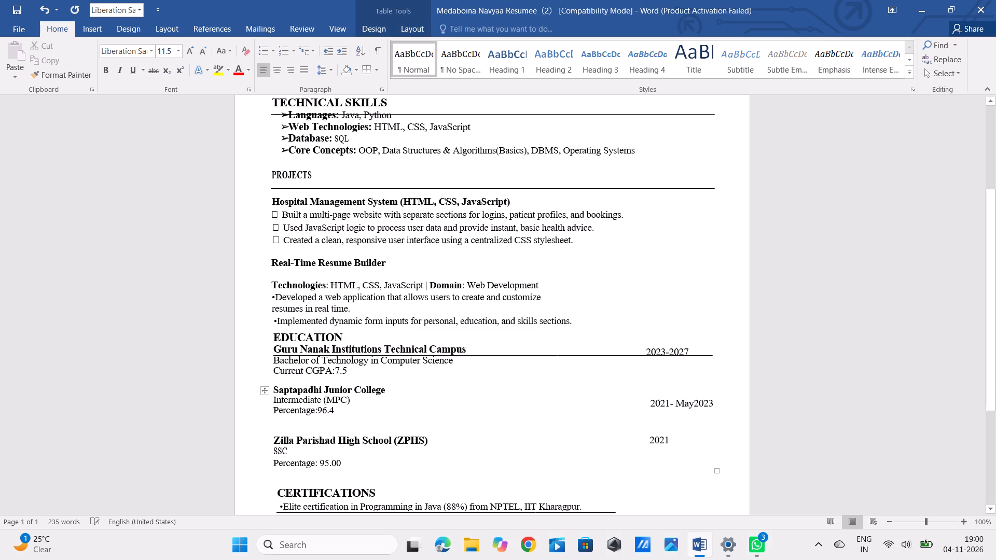
pyautogui.press('BackSpace')
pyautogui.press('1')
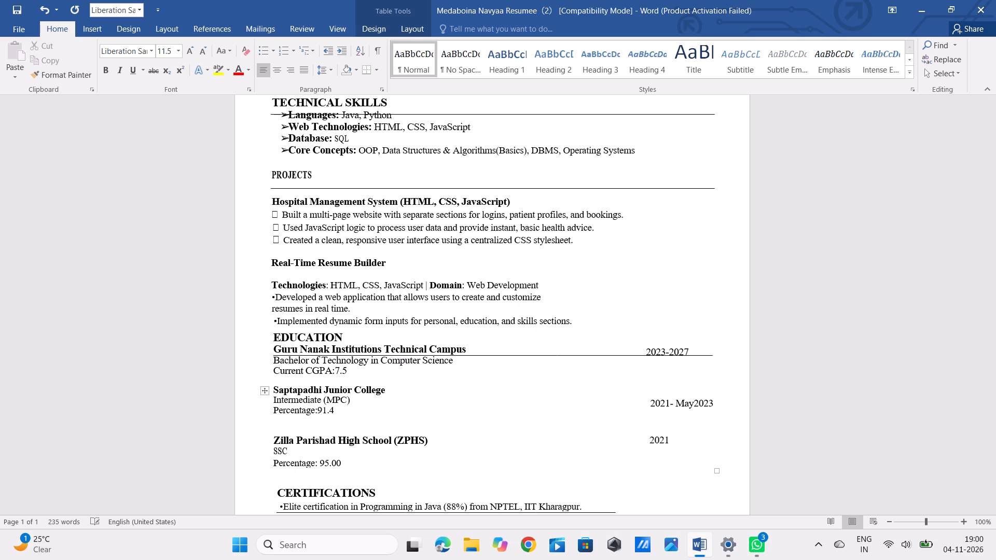
pyautogui.click(341, 410)
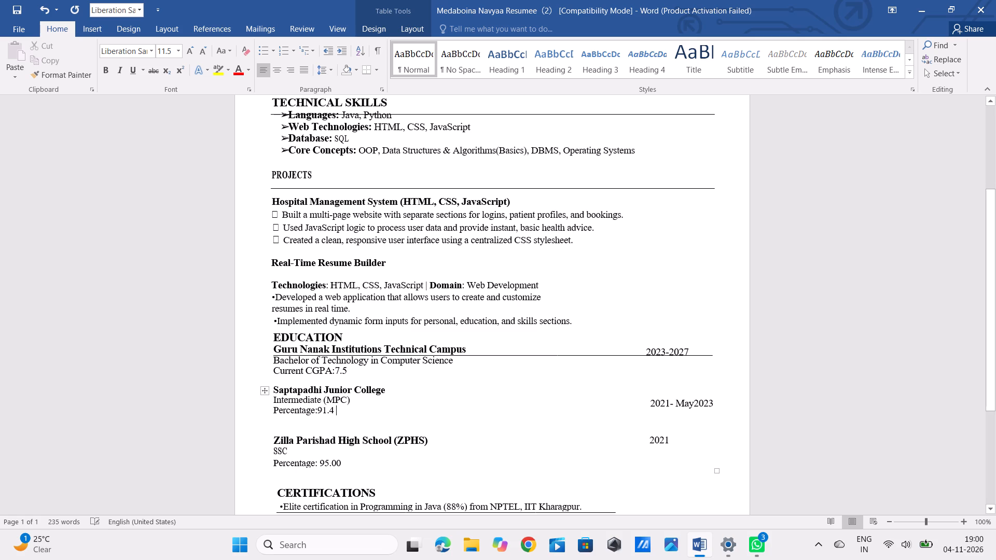
pyautogui.press('BackSpace')
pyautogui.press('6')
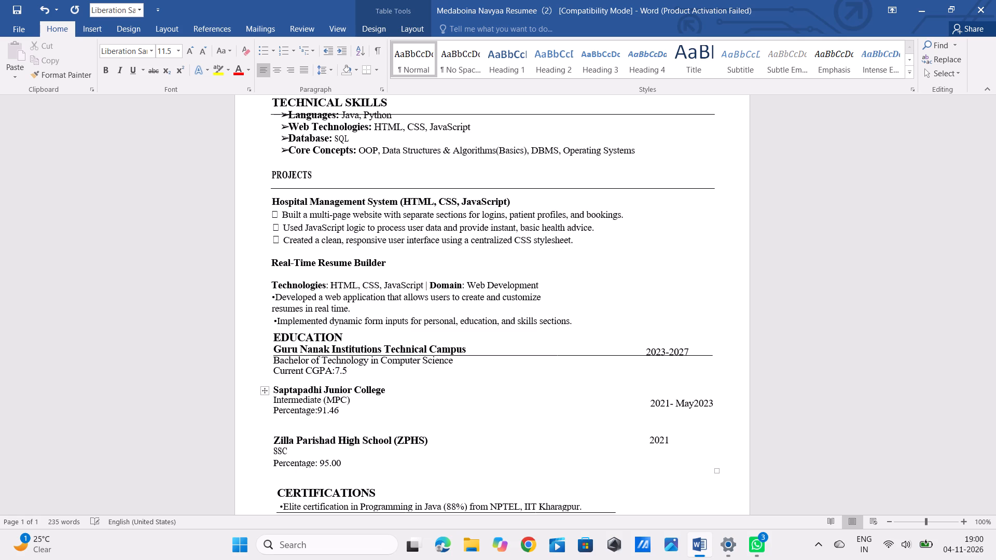
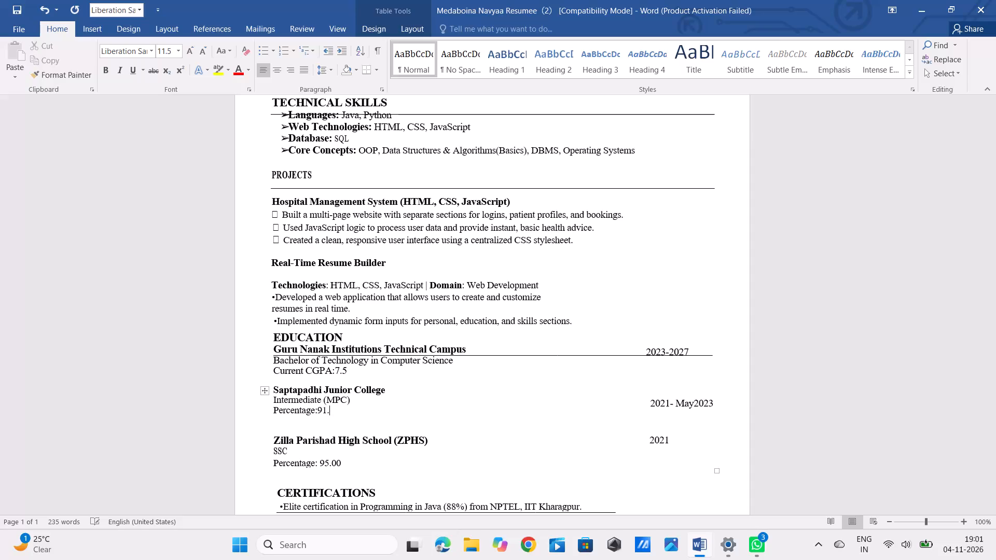
# Finish correcting the Intermediate (MPC) percentage under Saptapadhi Junior College to 91.6.
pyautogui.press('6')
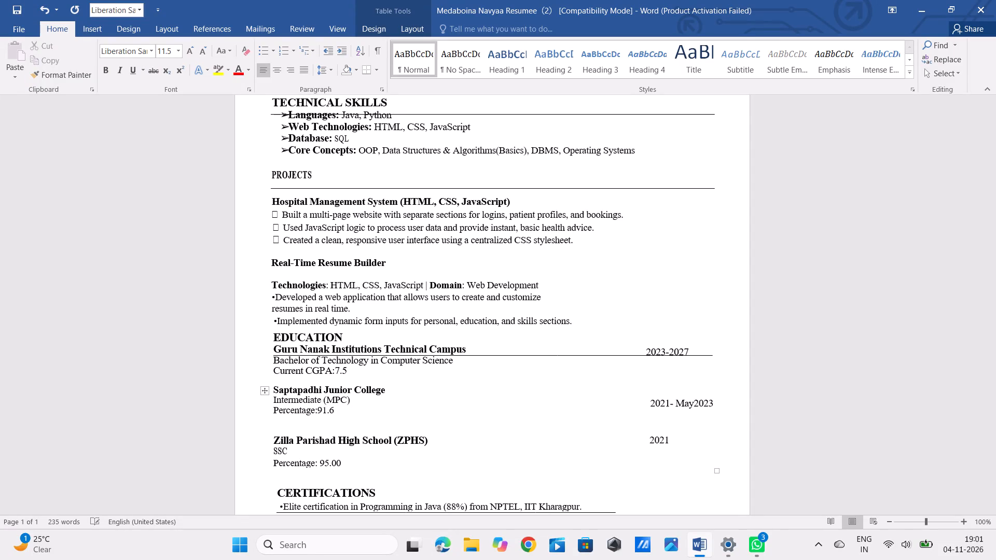
pyautogui.click(352, 395)
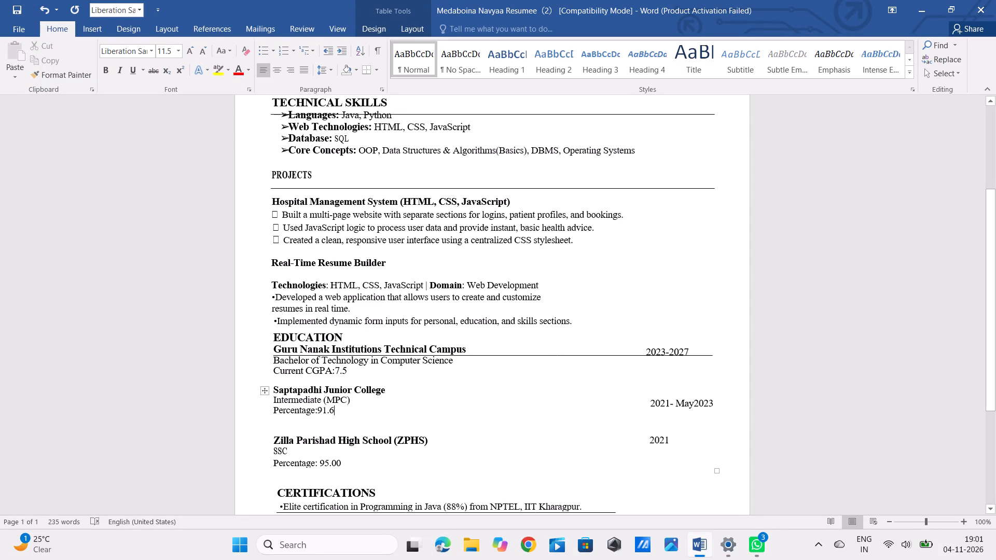
pyautogui.click(490, 376)
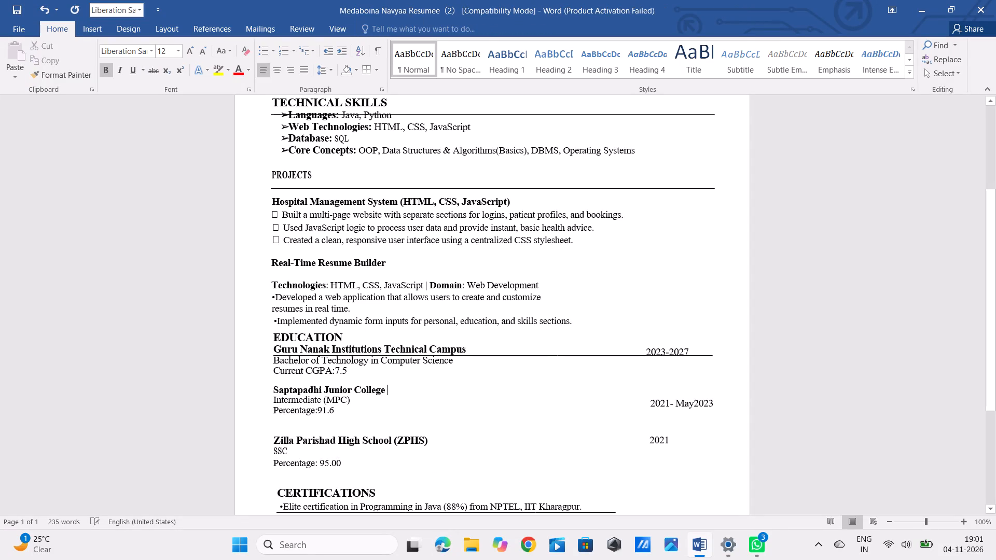
# Replace "Saptapadhi Junior" in the Intermediate college's name with "Mahatma Jyotiba Phule", keeping the word "College".
pyautogui.click(352, 389)
pyautogui.press('BackSpace')
pyautogui.press('BackSpace')
pyautogui.press('BackSpace')
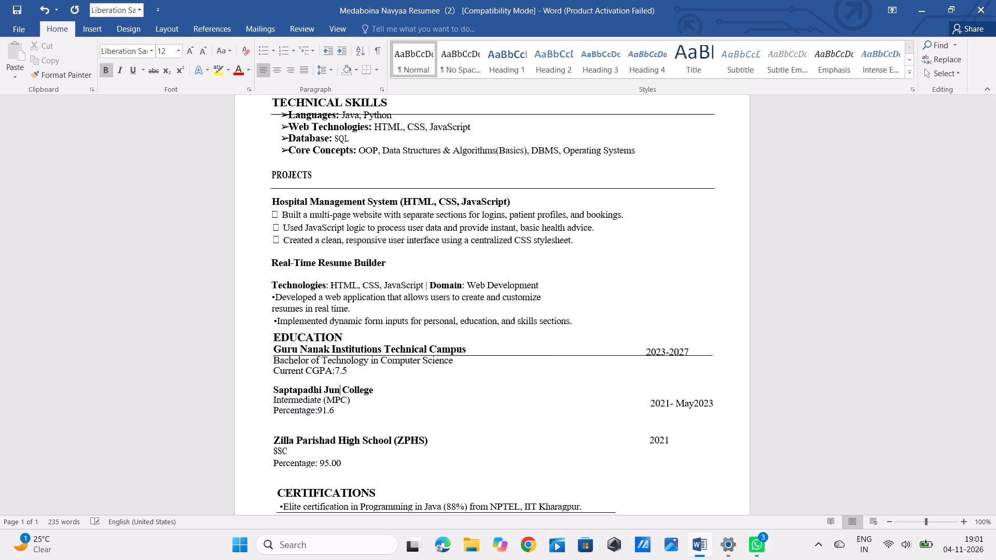
pyautogui.press('BackSpace')
pyautogui.press('BackSpace')
pyautogui.press('BackSpace')
pyautogui.press('BackSpace')
pyautogui.press('BackSpace')
pyautogui.press('BackSpace')
pyautogui.press('BackSpace')
pyautogui.press('BackSpace')
pyautogui.press('BackSpace')
pyautogui.press('BackSpace')
pyautogui.press('BackSpace')
pyautogui.press('BackSpace')
pyautogui.press('BackSpace')
pyautogui.press('BackSpace')
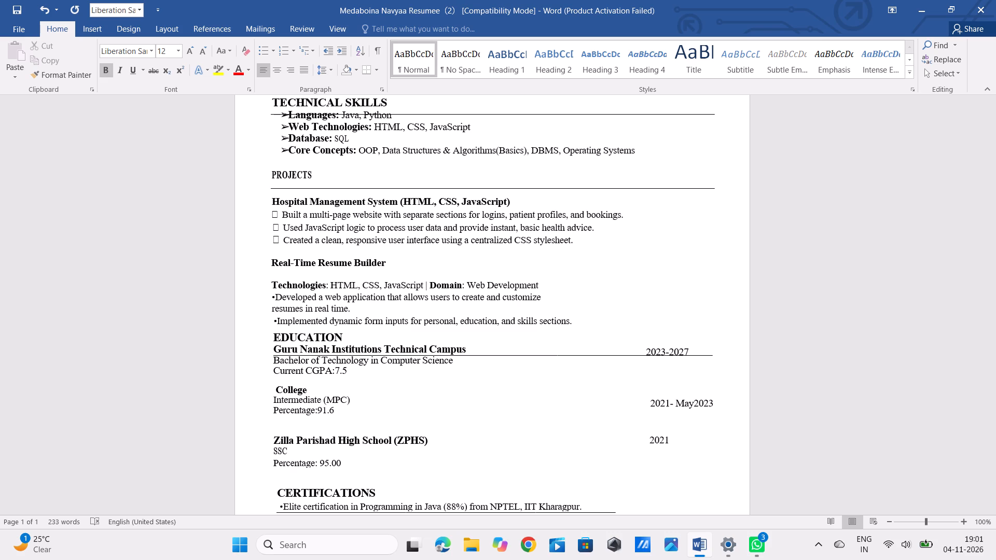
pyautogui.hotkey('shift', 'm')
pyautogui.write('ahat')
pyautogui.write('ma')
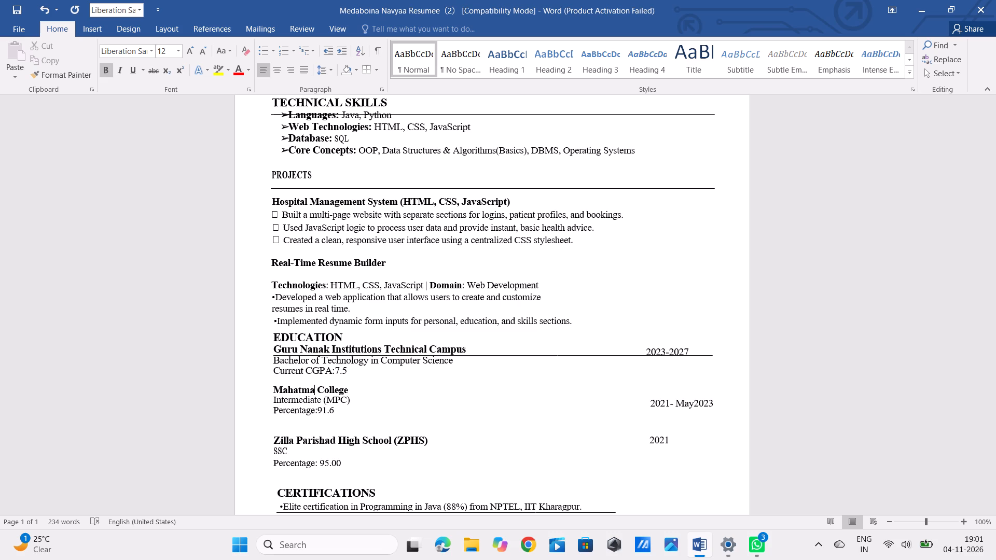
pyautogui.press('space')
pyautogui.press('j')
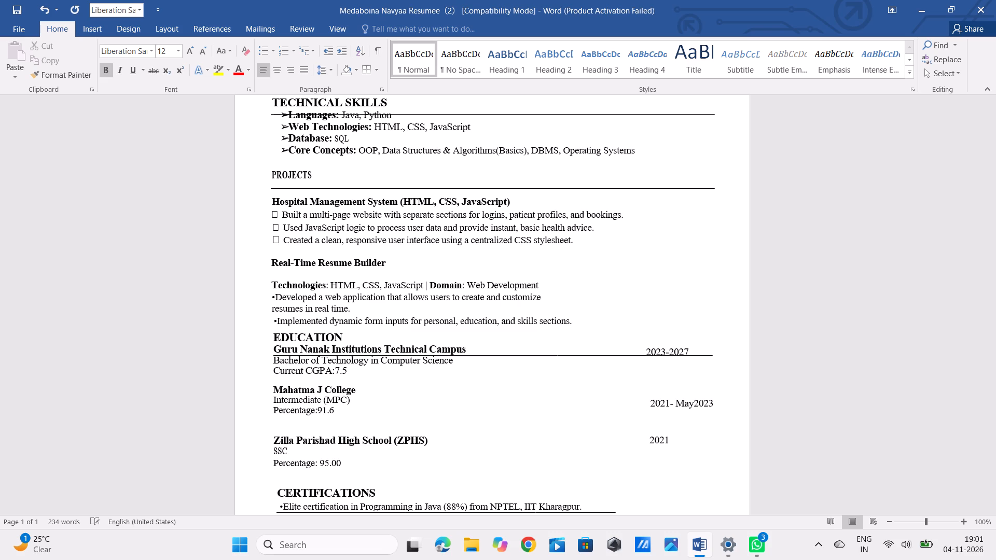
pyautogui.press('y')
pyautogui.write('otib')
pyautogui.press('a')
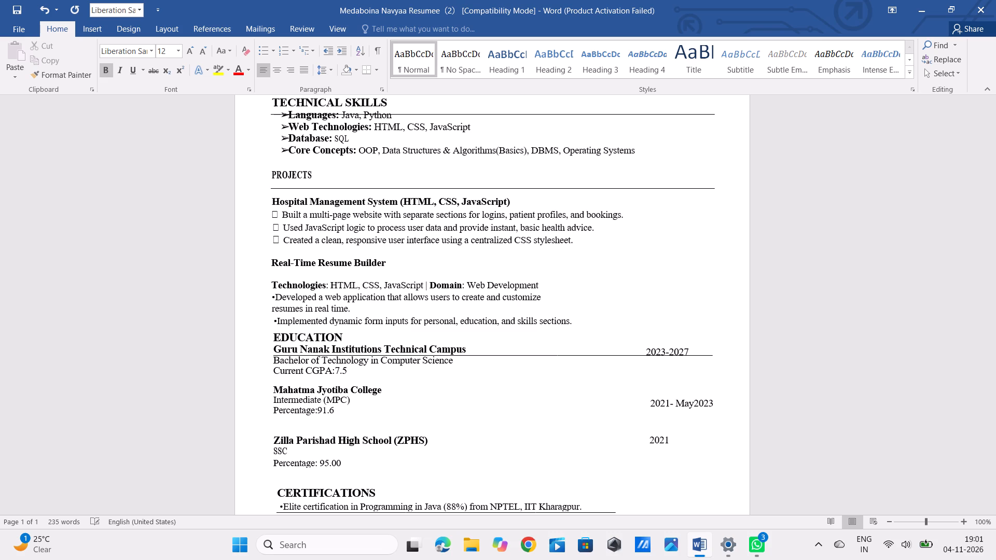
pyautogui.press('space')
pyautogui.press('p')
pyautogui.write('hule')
# Add "Telangana Backward Classes Welfare" after "Mahatma Jyotiba Phule" in the Intermediate college's name.
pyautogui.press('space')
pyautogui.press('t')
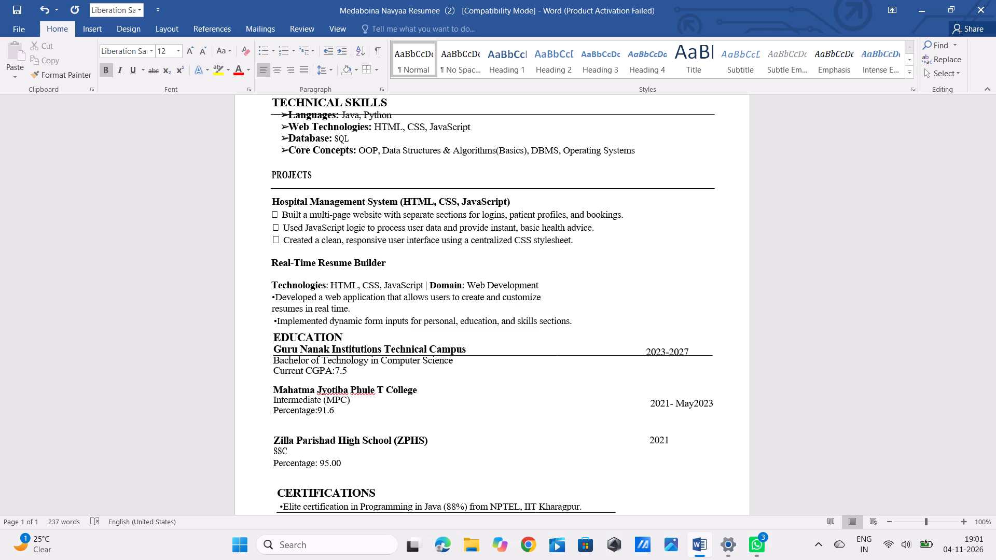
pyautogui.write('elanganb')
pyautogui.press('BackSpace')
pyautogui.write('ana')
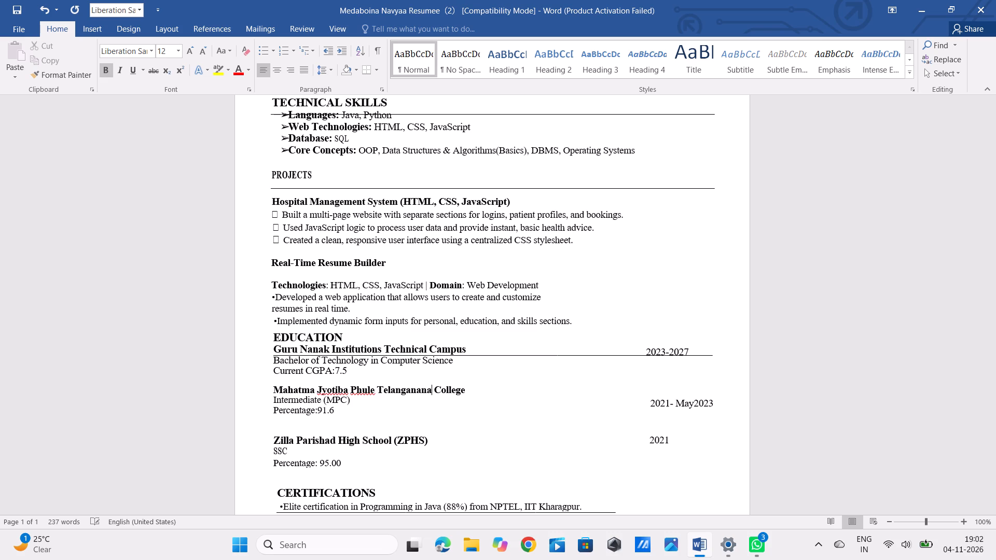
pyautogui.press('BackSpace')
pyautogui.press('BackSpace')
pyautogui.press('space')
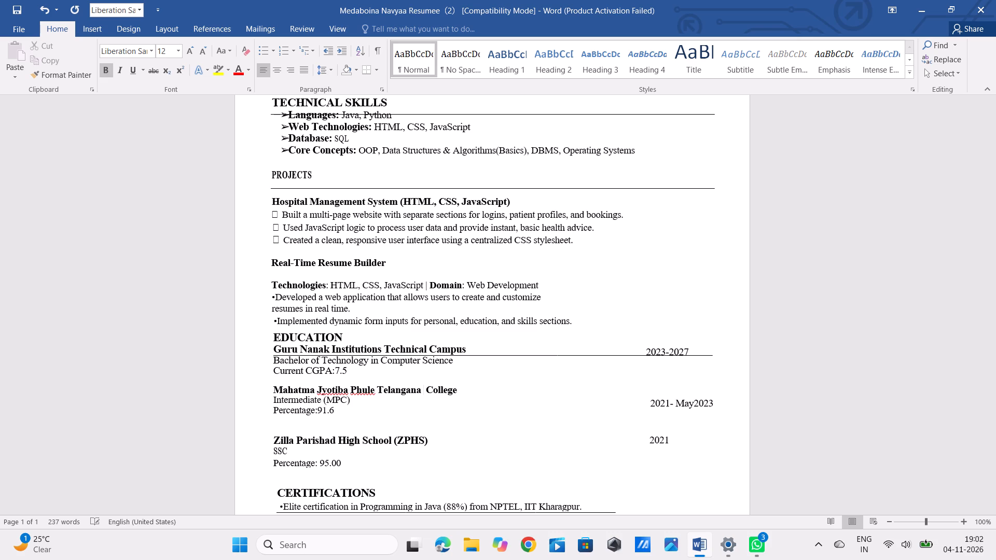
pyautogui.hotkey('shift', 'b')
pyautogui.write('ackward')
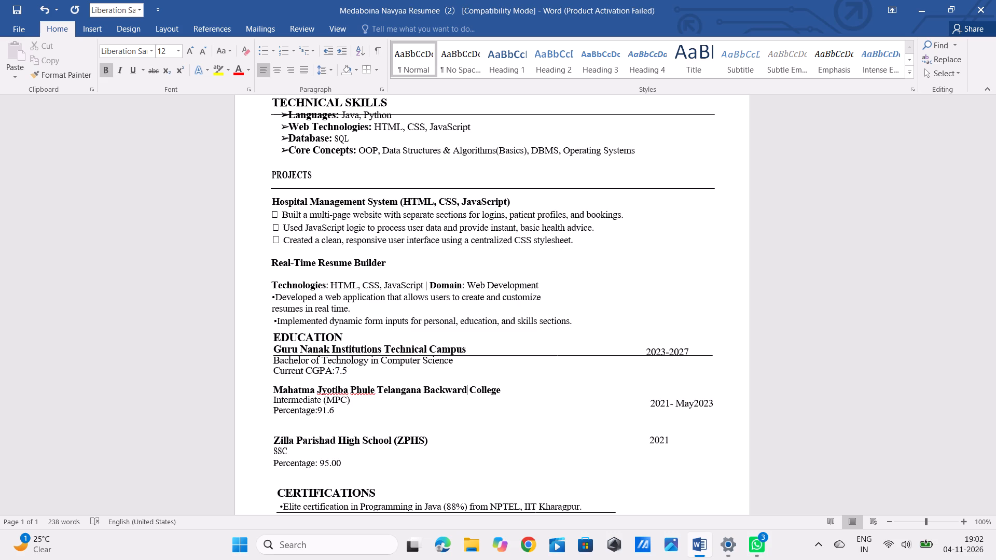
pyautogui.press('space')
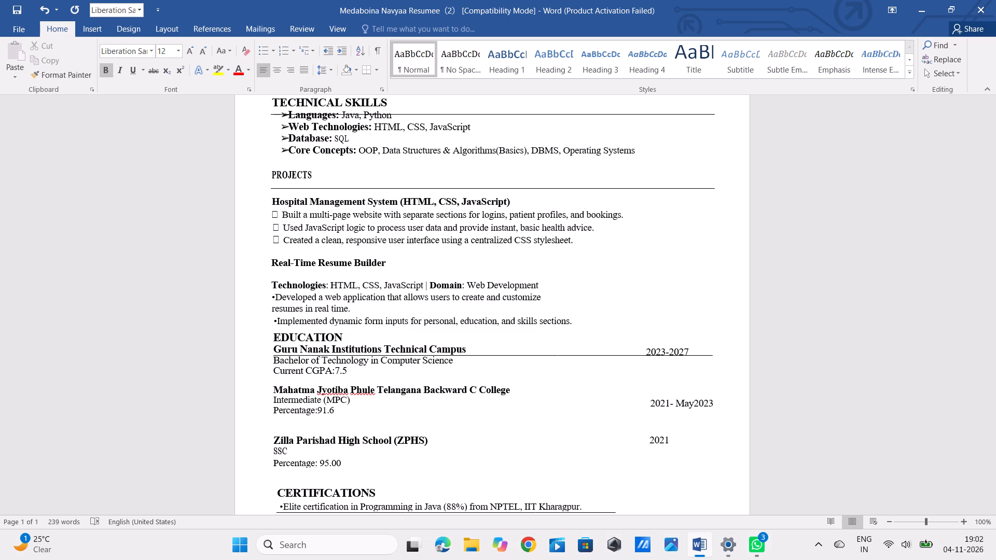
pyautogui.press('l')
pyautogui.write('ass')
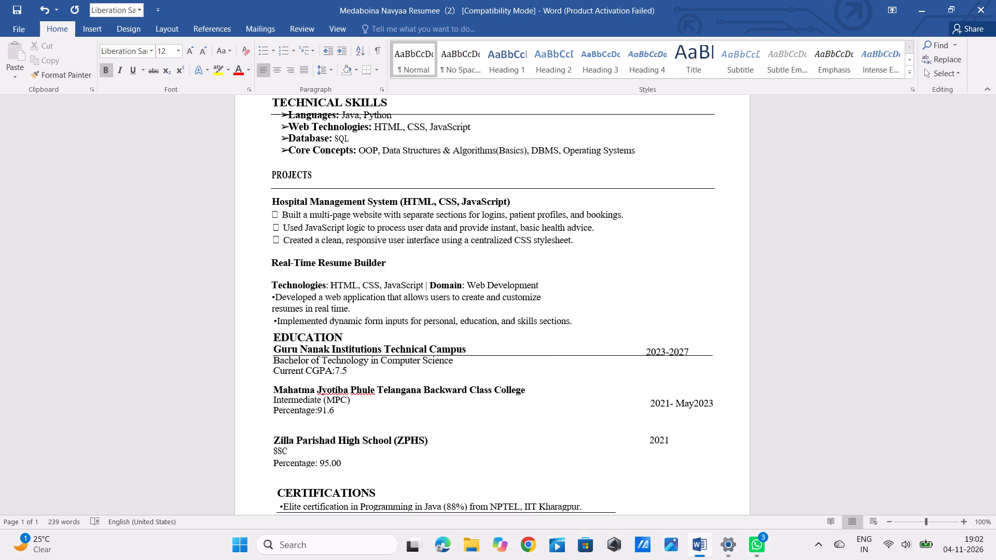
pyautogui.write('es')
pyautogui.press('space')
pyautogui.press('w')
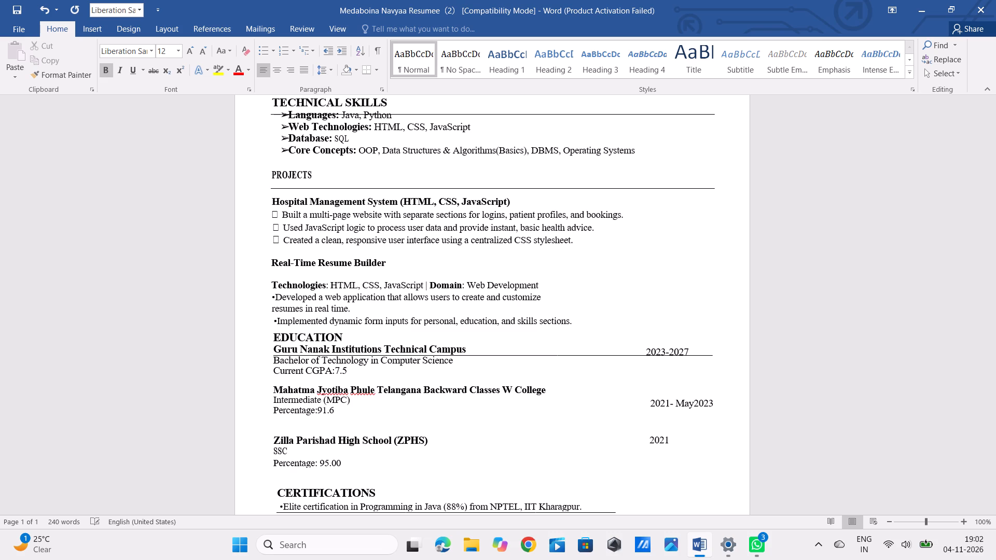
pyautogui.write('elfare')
# Add "Residential Educational" after "Welfare" in the Intermediate college's name.
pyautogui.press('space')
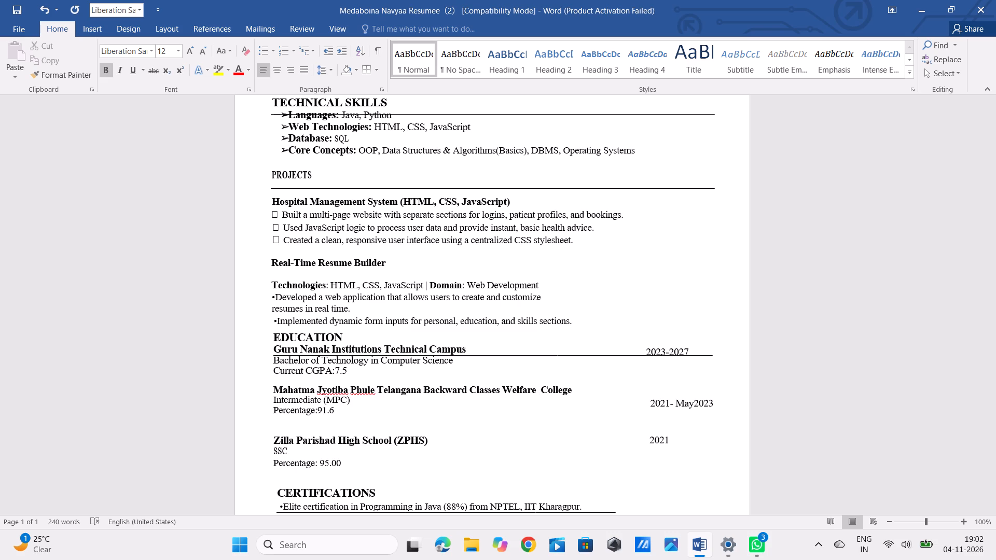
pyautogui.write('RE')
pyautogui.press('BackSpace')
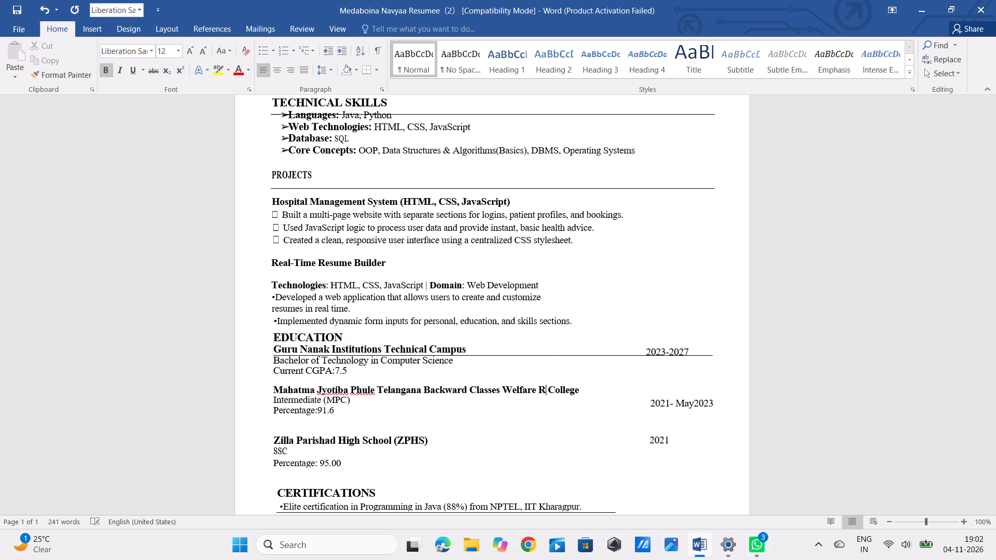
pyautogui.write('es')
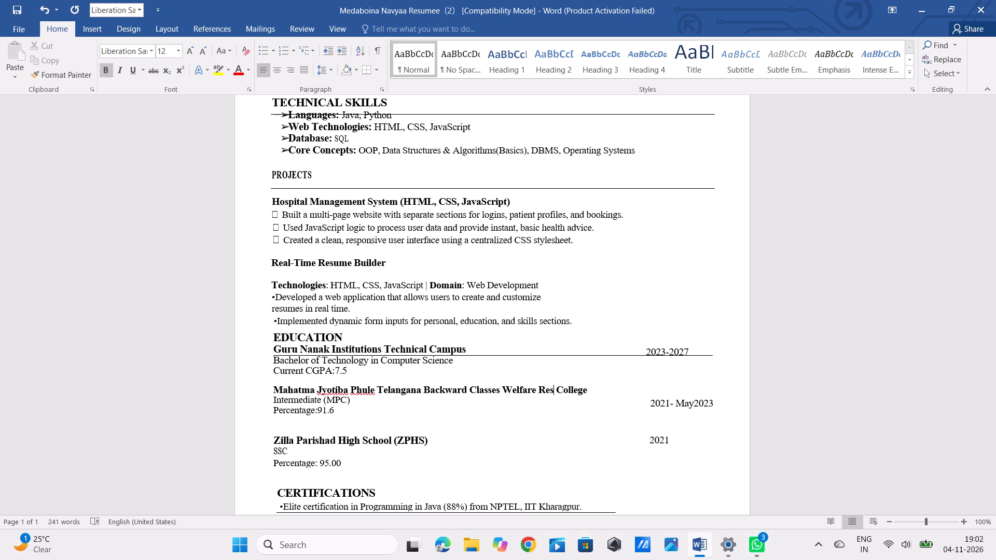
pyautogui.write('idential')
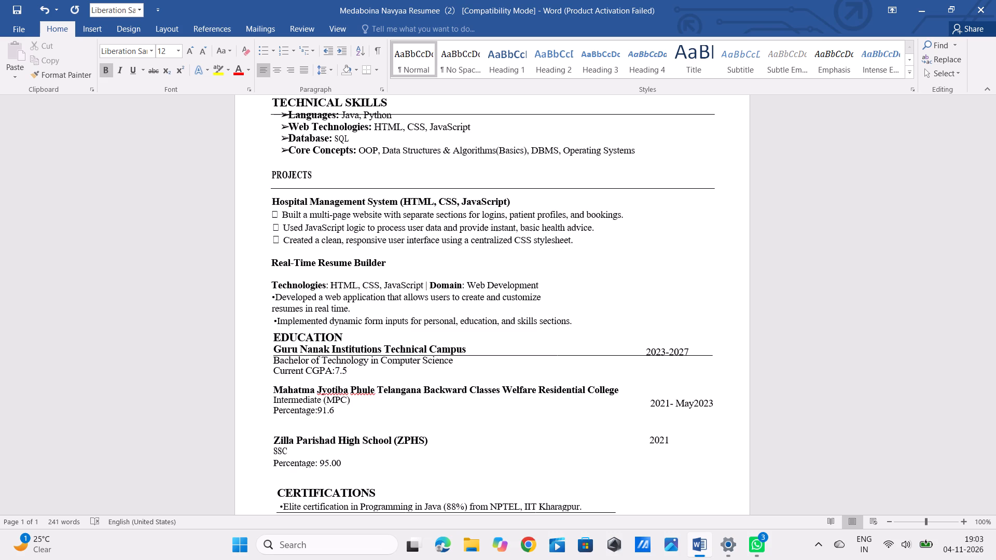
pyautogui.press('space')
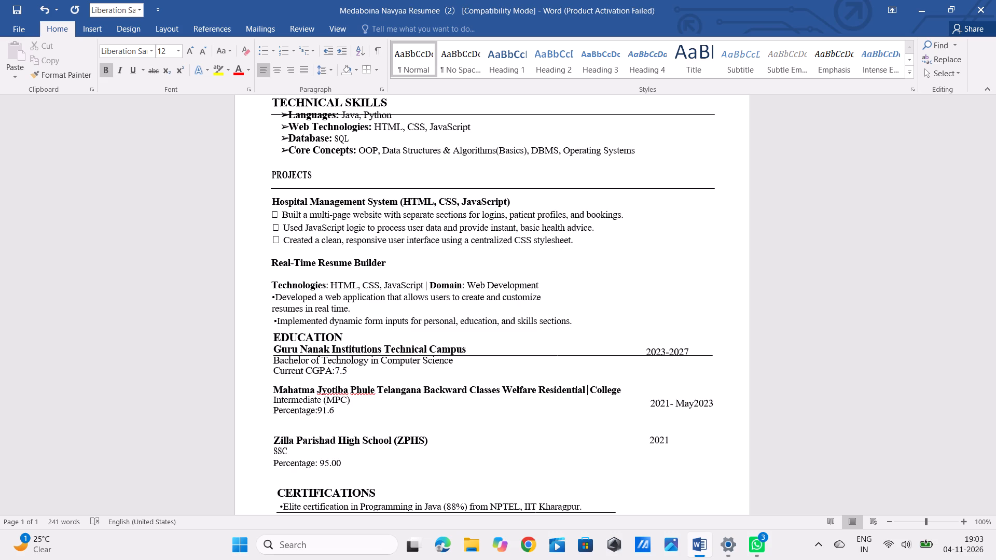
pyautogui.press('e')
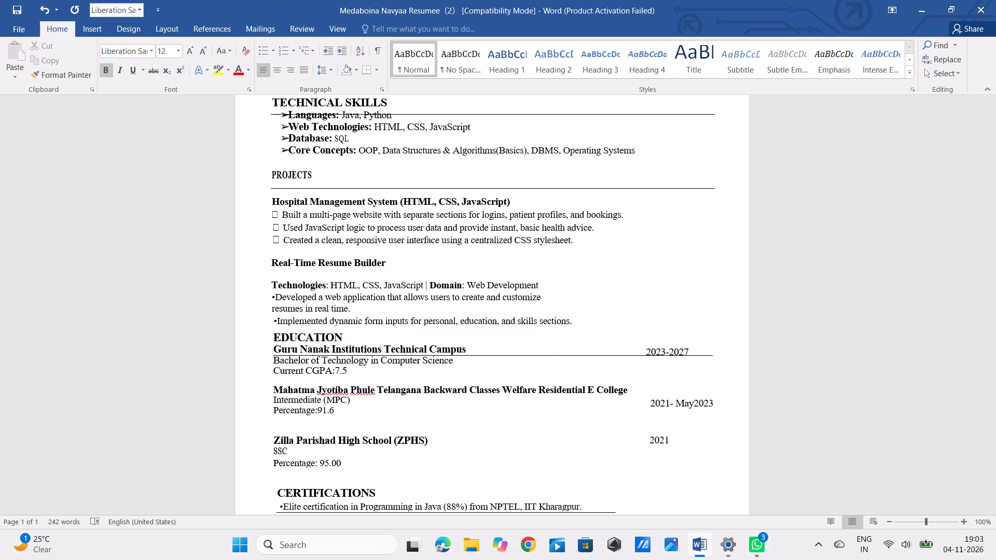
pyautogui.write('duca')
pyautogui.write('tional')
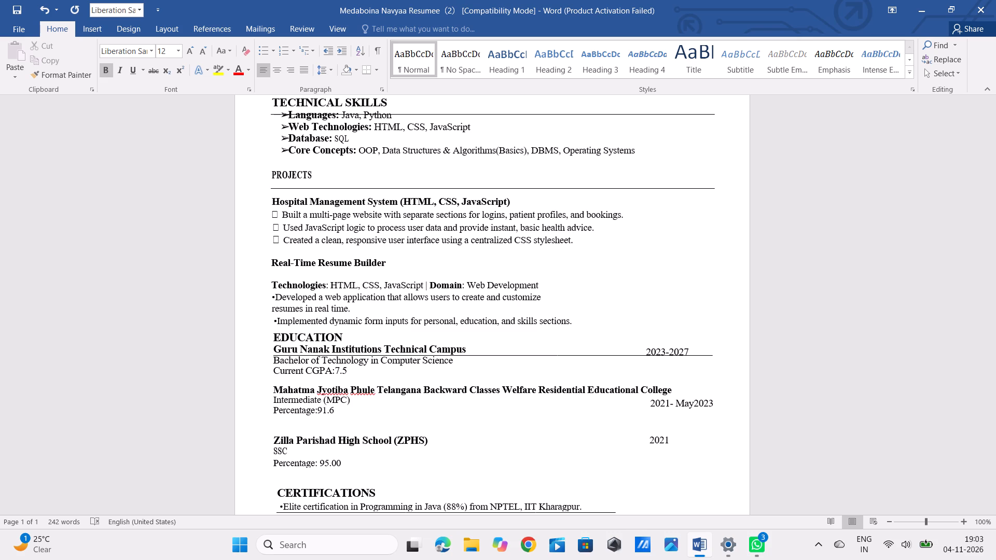
# Add "Institutions Society" after "Residential Educational" in the Intermediate college's name.
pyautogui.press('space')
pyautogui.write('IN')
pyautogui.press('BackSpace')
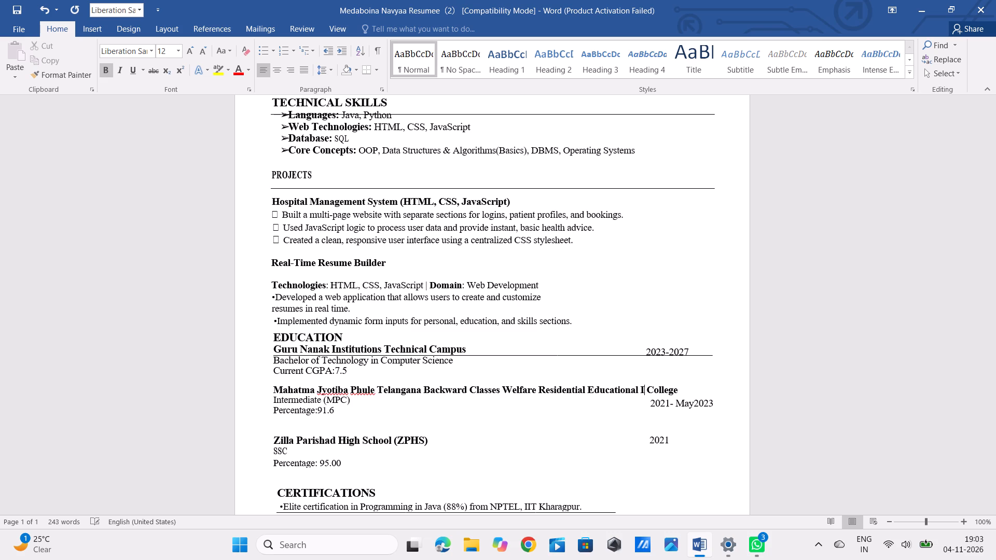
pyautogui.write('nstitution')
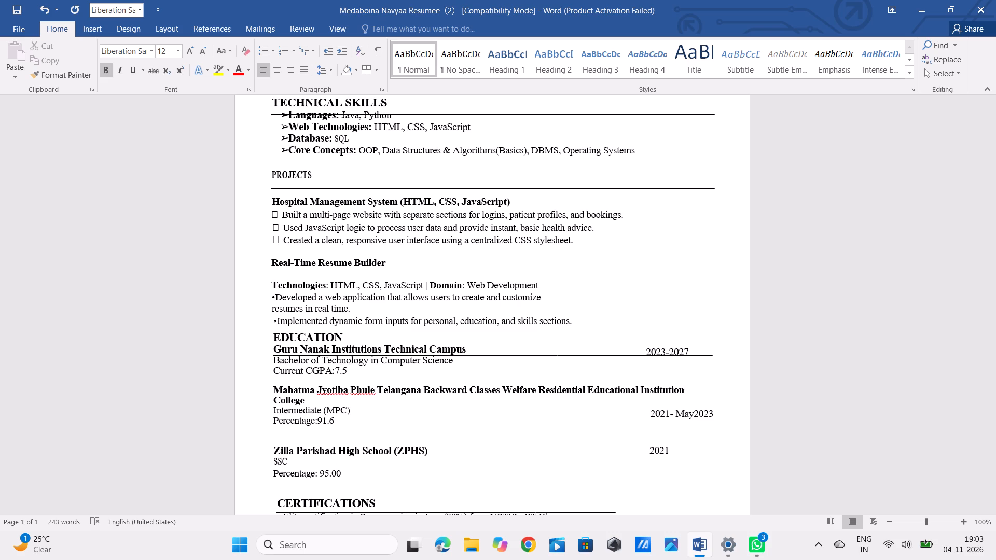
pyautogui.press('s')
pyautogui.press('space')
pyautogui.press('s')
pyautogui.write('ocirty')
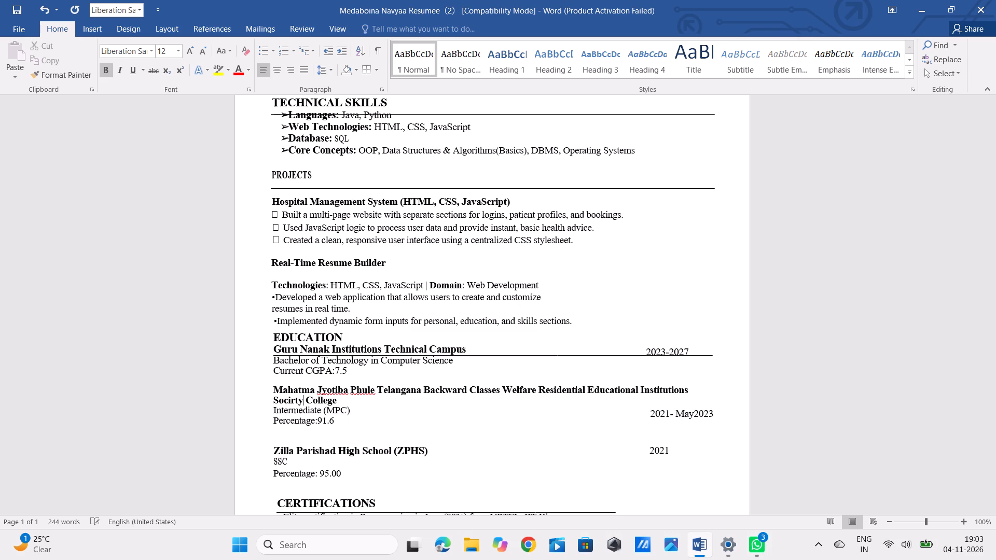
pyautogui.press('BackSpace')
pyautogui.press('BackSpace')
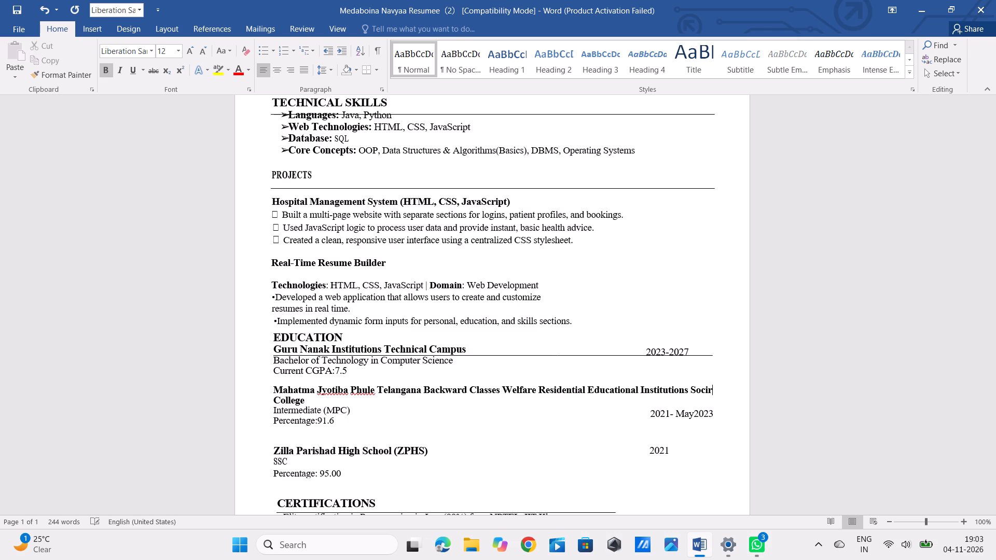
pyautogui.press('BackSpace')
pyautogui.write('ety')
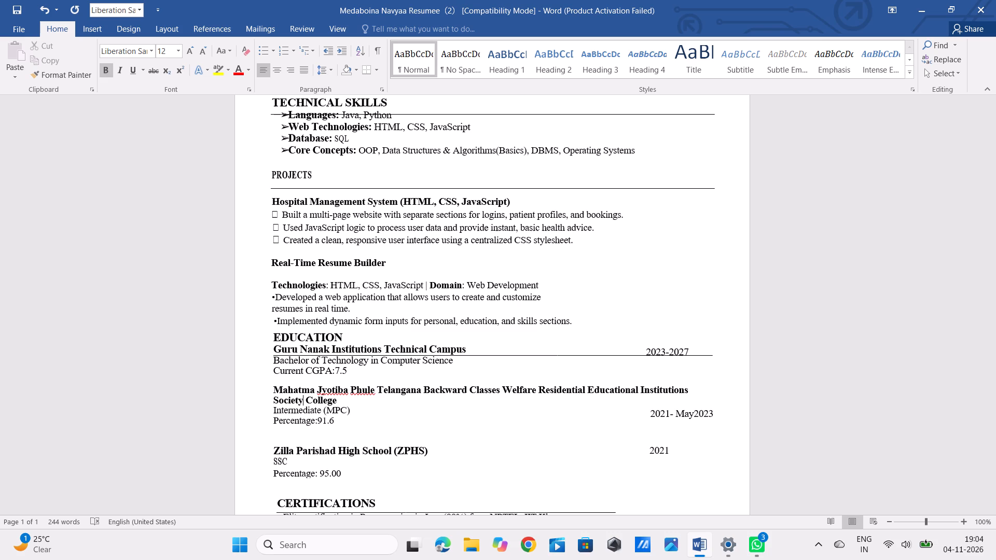
# Add the abbreviation "(MJPTBCWREIS)" directly after "Society" in the Intermediate college's name.
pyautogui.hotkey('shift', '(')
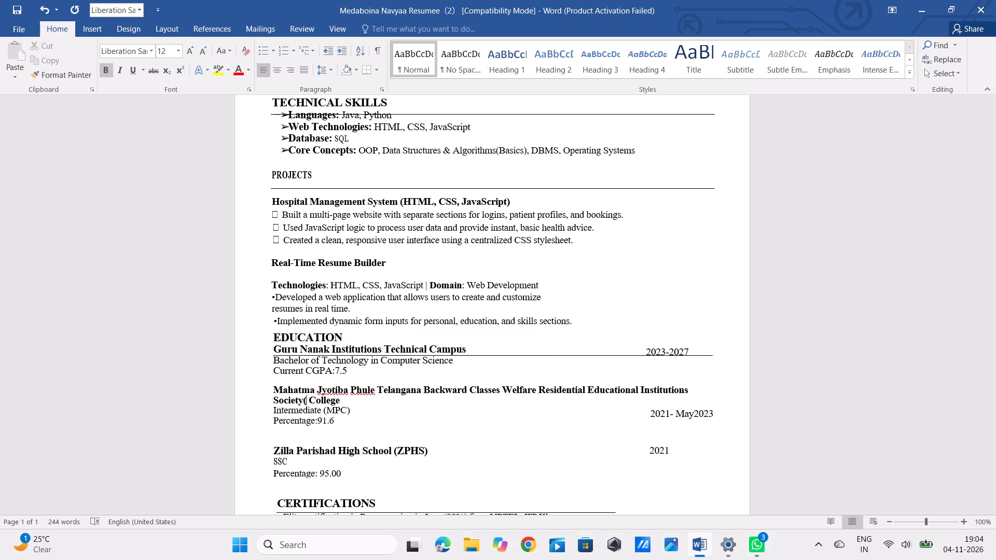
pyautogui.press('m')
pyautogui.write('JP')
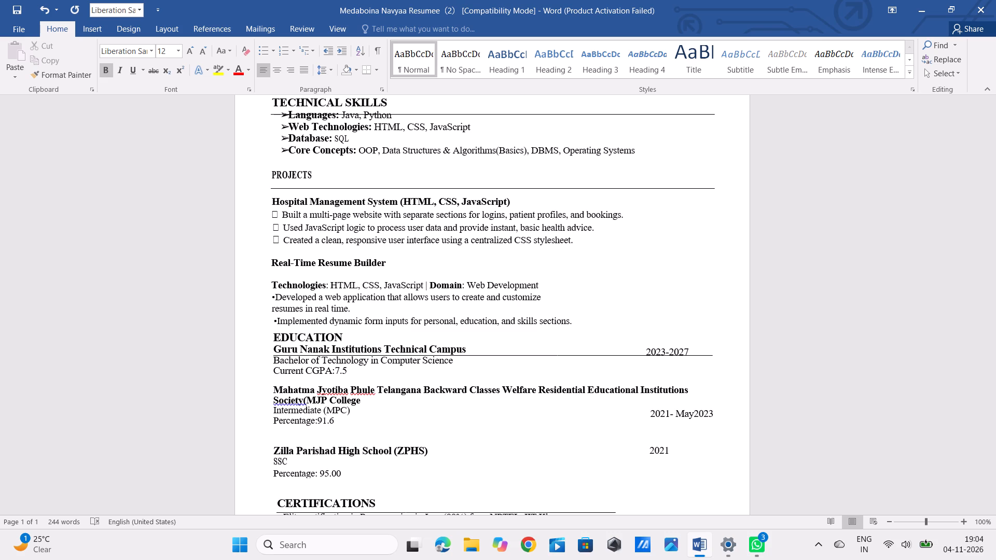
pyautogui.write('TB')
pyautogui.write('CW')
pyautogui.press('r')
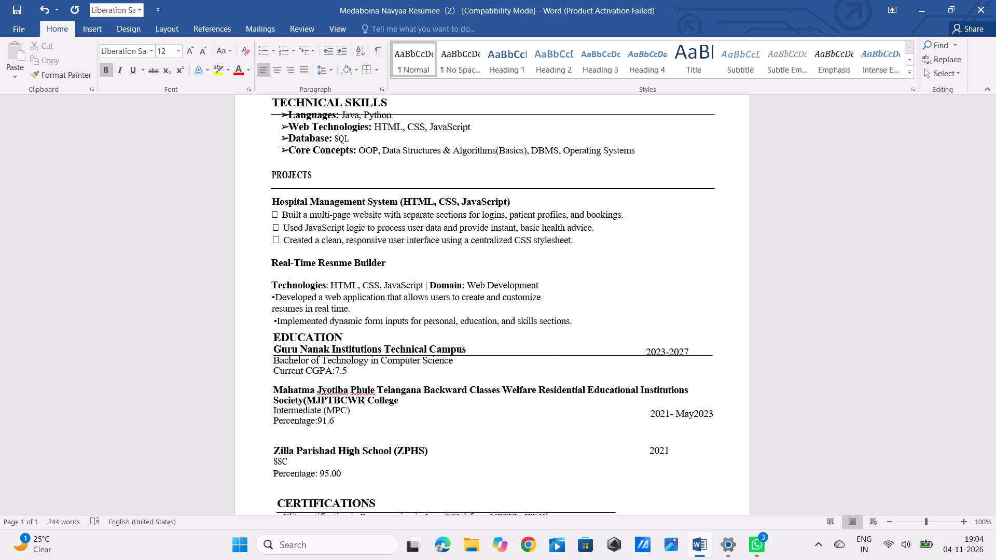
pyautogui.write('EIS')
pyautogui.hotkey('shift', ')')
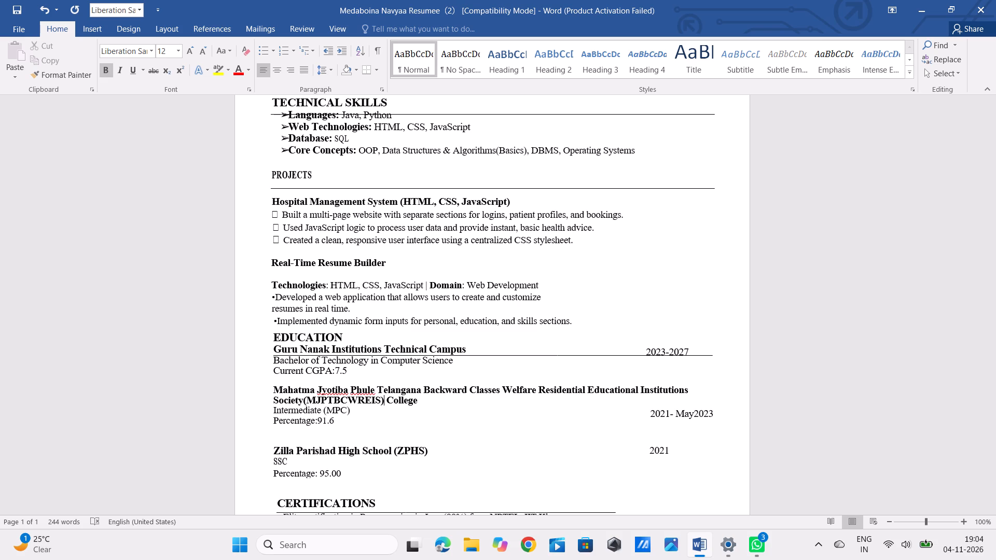
# Add "girls" in lowercase after "College" at the end of the Intermediate college's name.
pyautogui.click(424, 400)
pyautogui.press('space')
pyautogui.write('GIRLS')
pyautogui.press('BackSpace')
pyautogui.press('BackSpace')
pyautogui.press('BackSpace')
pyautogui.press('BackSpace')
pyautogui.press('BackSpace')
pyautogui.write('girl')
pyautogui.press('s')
# Add "(chandhupatla)" in lowercase directly after "girls" at the end of the Intermediate college's name.
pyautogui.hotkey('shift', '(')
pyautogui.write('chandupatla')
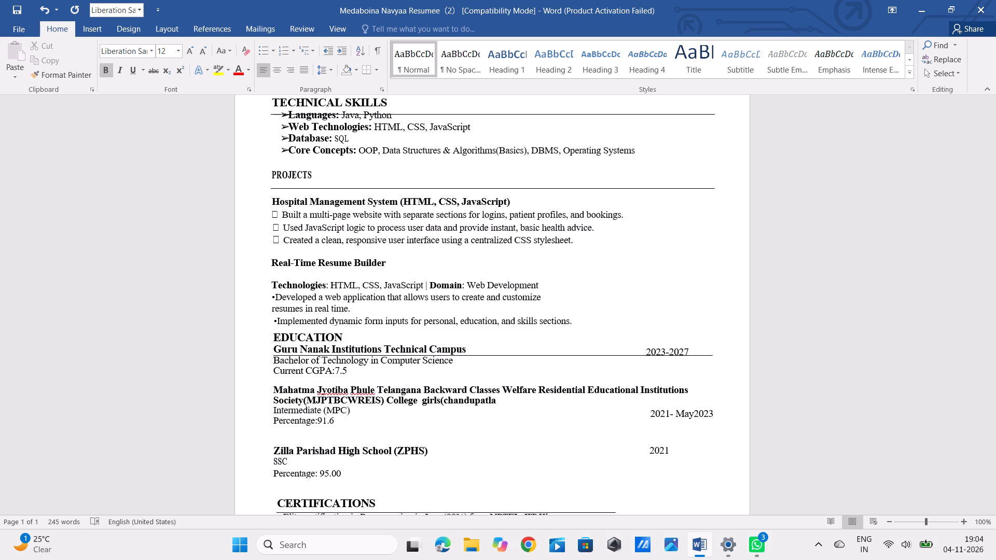
pyautogui.click(472, 401)
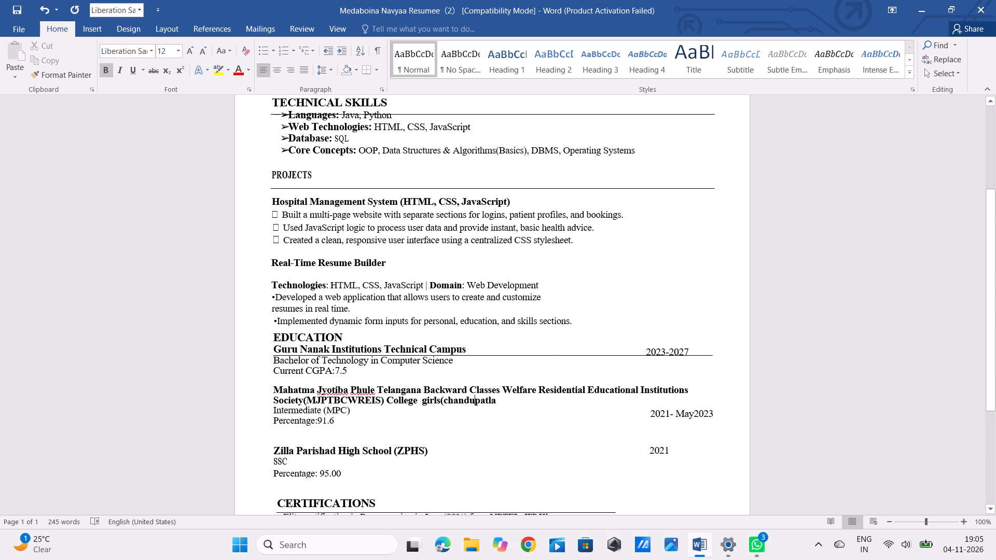
pyautogui.click(469, 400)
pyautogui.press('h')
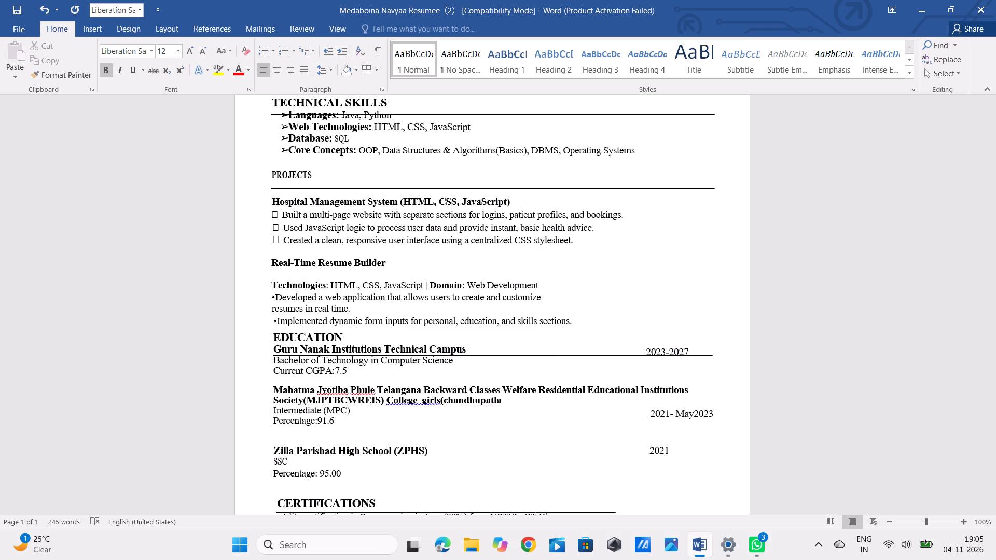
pyautogui.click(502, 412)
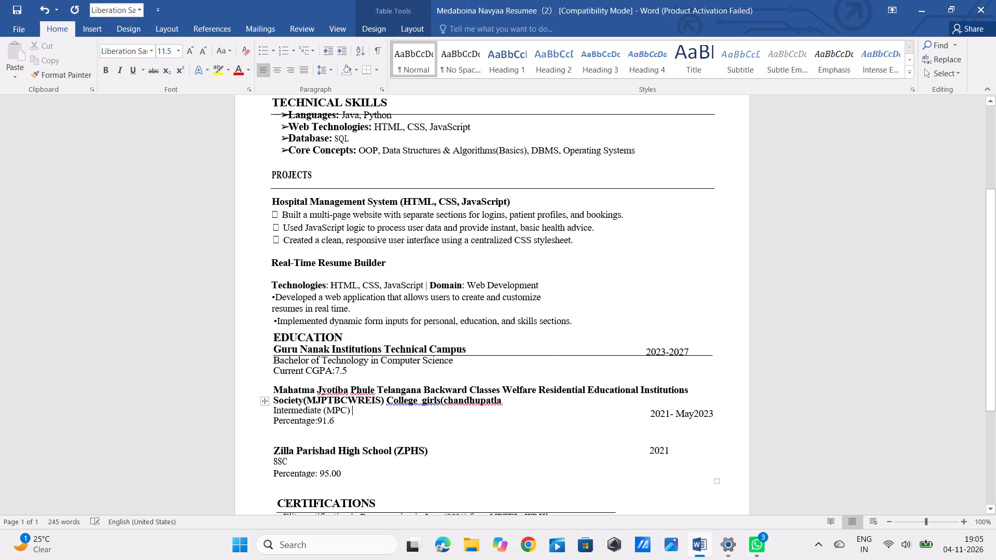
pyautogui.click(504, 403)
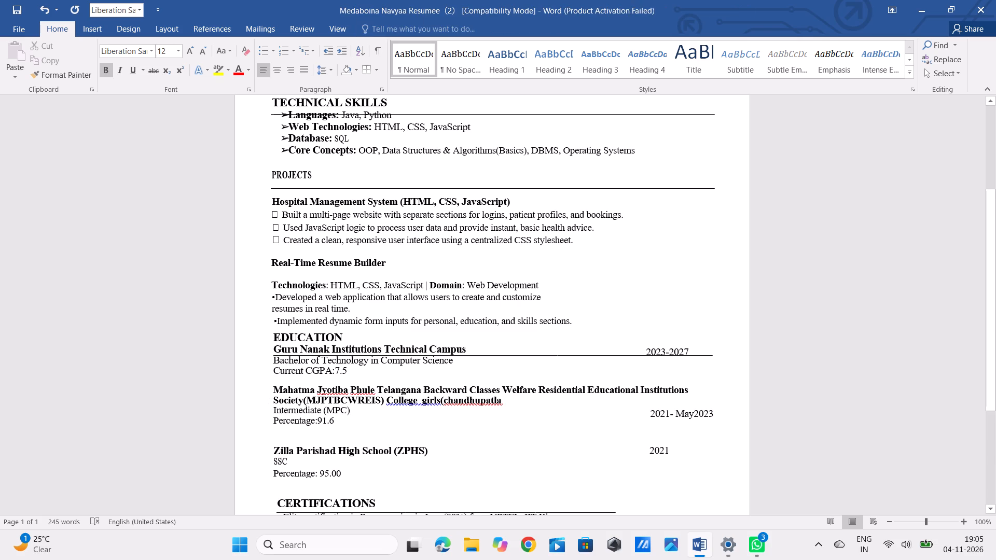
pyautogui.hotkey('shift', ')')
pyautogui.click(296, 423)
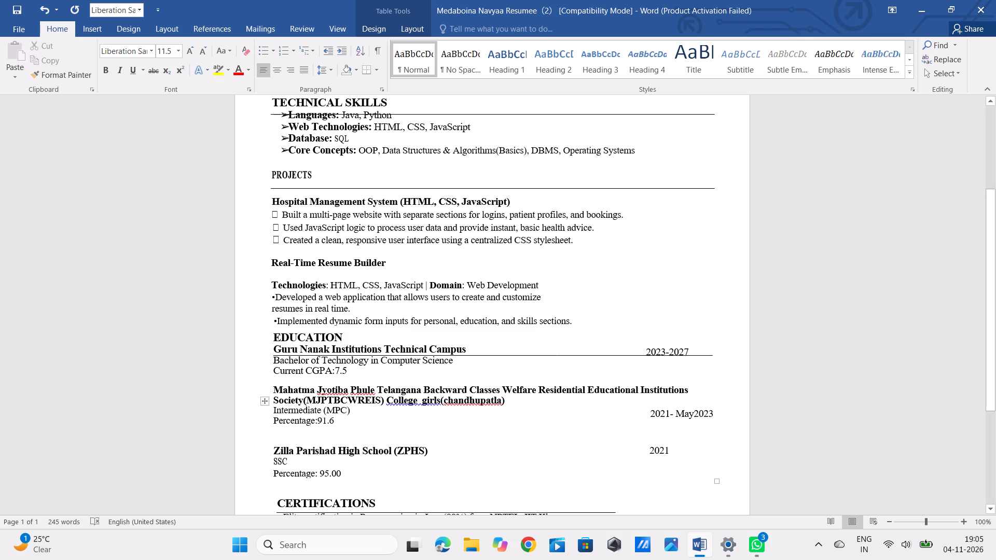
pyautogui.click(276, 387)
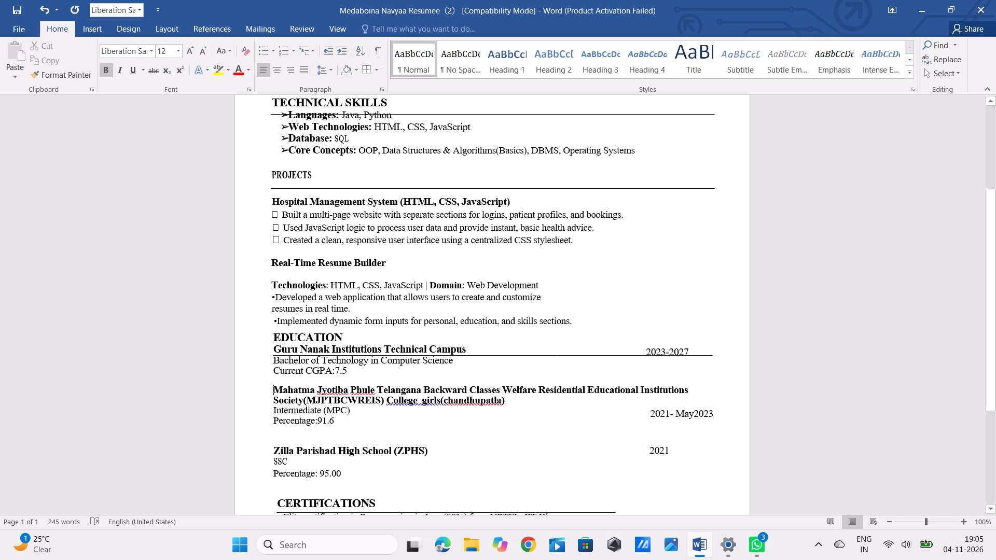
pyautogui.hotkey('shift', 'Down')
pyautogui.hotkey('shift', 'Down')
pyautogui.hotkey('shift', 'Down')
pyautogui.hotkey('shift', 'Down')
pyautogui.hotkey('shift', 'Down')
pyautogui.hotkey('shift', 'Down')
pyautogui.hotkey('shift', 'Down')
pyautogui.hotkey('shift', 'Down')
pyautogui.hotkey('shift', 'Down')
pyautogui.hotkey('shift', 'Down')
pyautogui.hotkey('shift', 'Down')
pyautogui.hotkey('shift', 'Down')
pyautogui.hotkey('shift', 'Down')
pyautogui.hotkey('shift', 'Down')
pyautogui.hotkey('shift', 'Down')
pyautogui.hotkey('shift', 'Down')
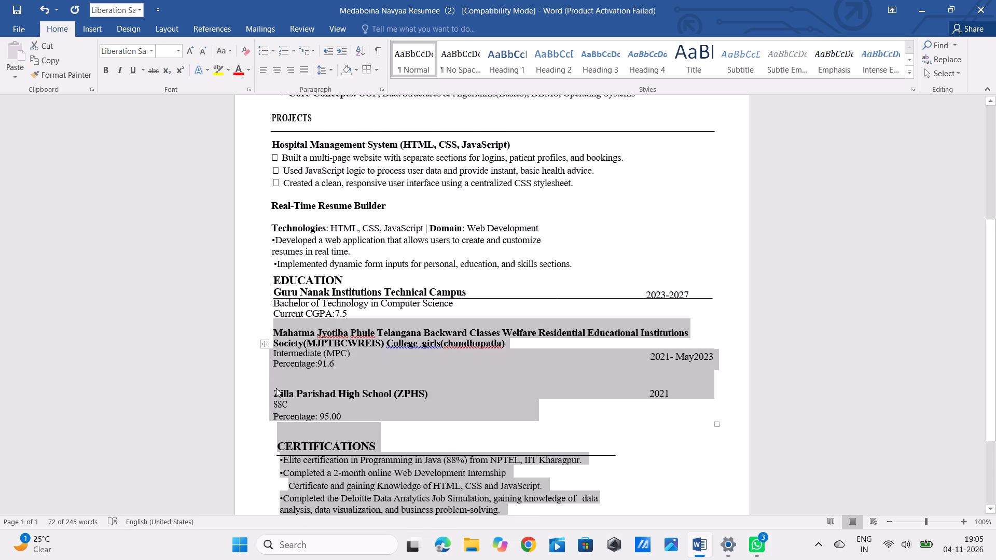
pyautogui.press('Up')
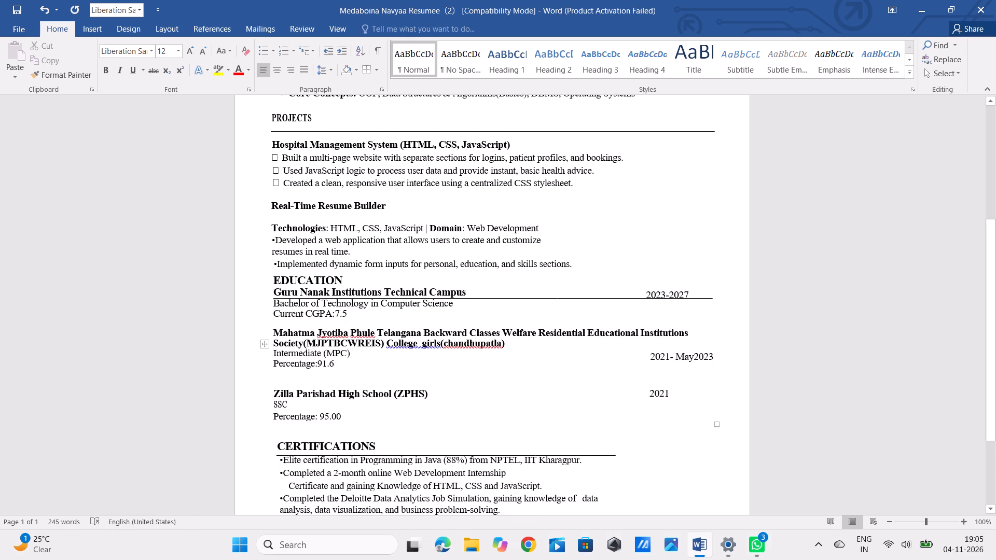
# Copy the Intermediate college's full name, from "Mahatma" through "(chandhupatla)".
pyautogui.click(268, 330)
pyautogui.tripleClick(268, 330)
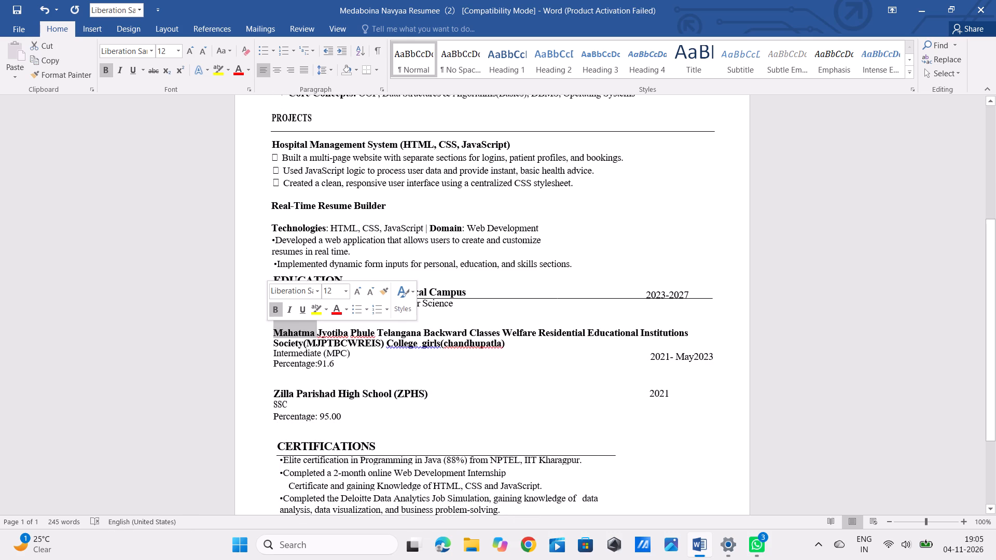
pyautogui.doubleClick(268, 330)
pyautogui.tripleClick(268, 330)
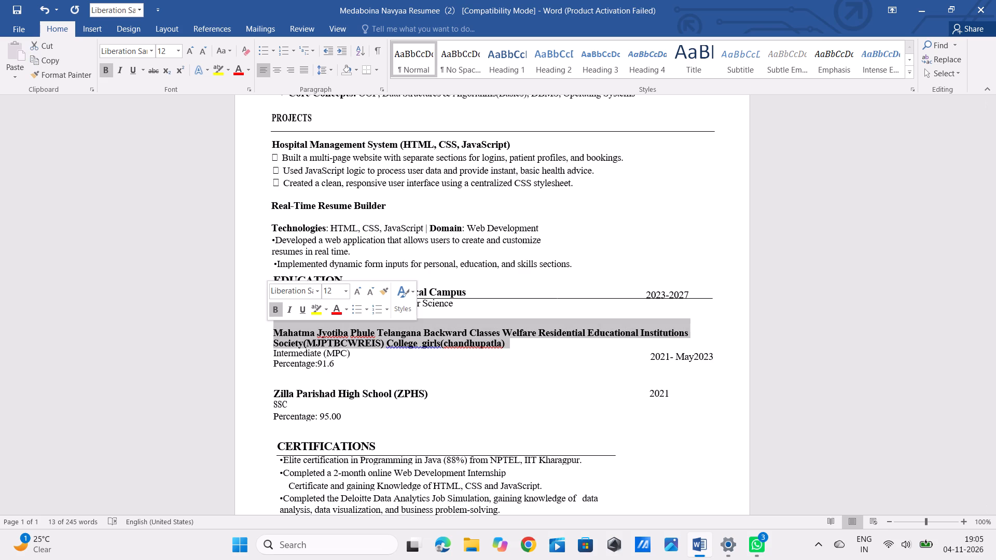
pyautogui.hotkey('ctrl', 'c')
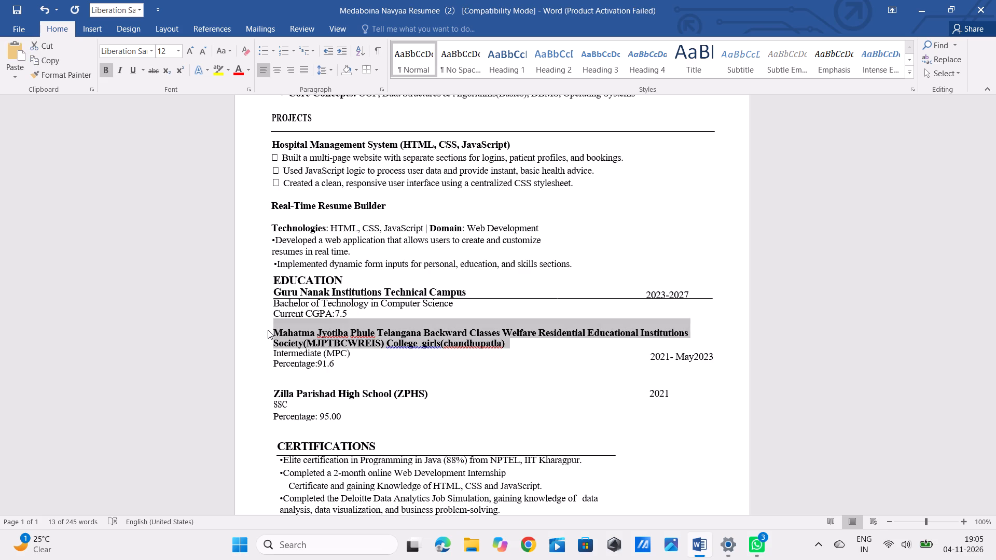
pyautogui.hotkey('ctrl', 'c')
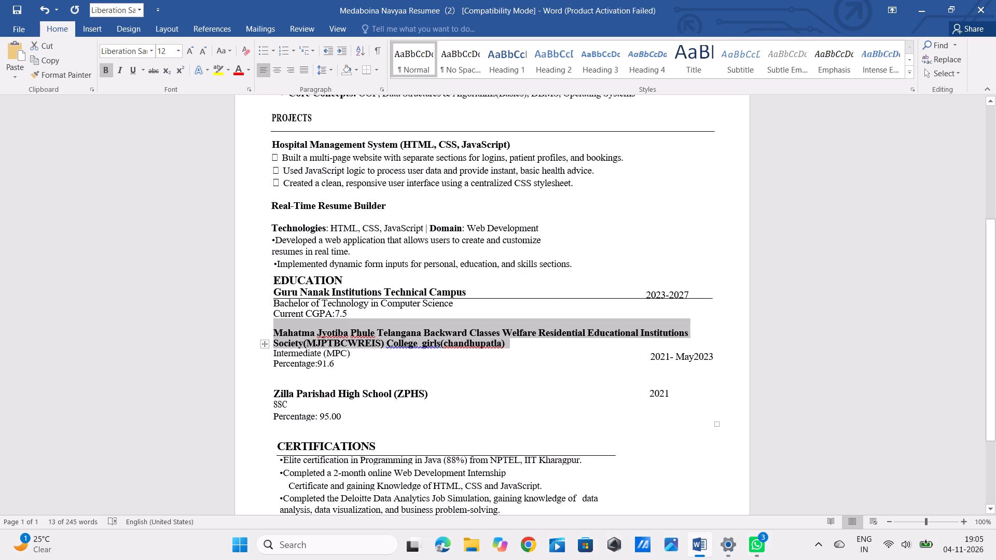
# Replace the school name "Zilla Parishad High School (ZPHS)" in the 2021 education entry with the copied college name.
pyautogui.click(447, 399)
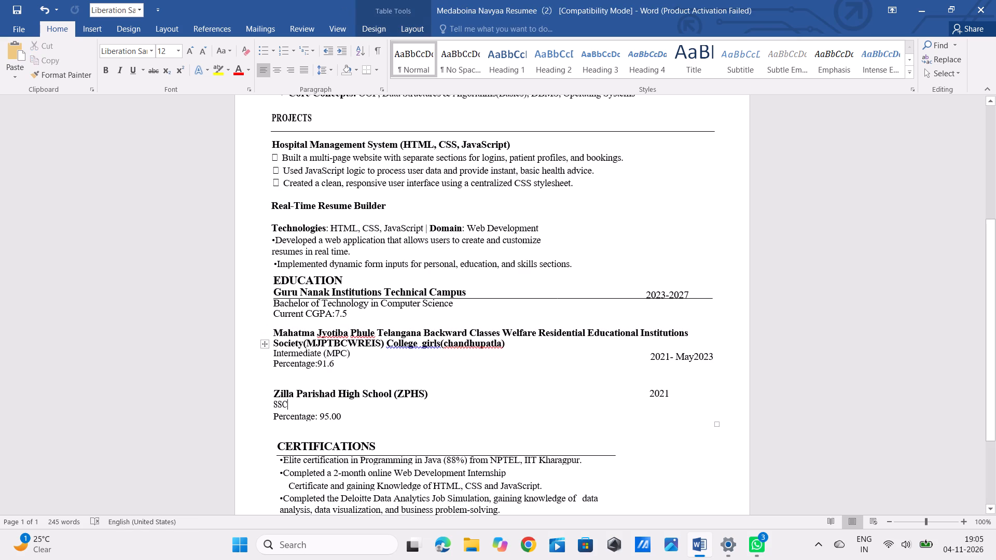
pyautogui.click(444, 394)
pyautogui.press('BackSpace')
pyautogui.press('BackSpace')
pyautogui.press('BackSpace')
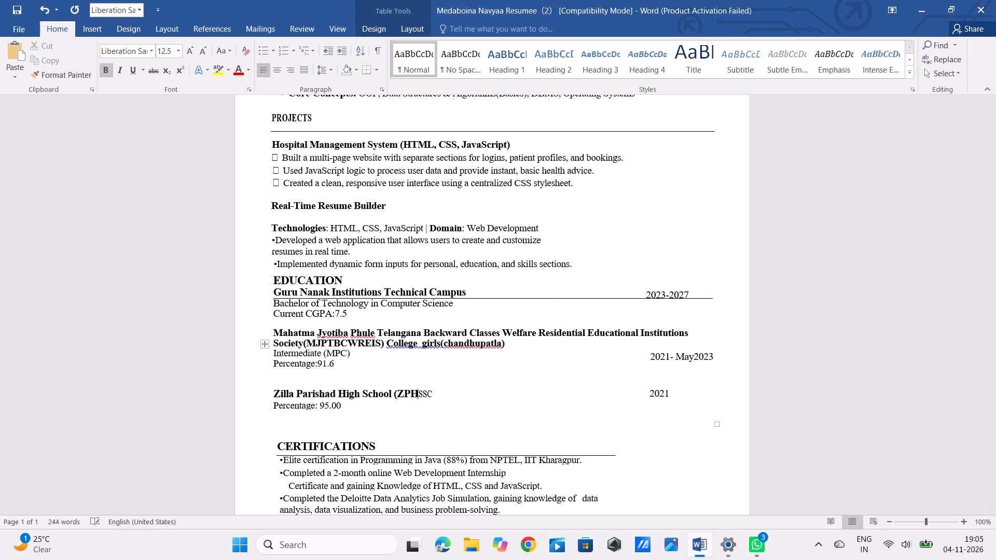
pyautogui.press('BackSpace')
pyautogui.press('Return')
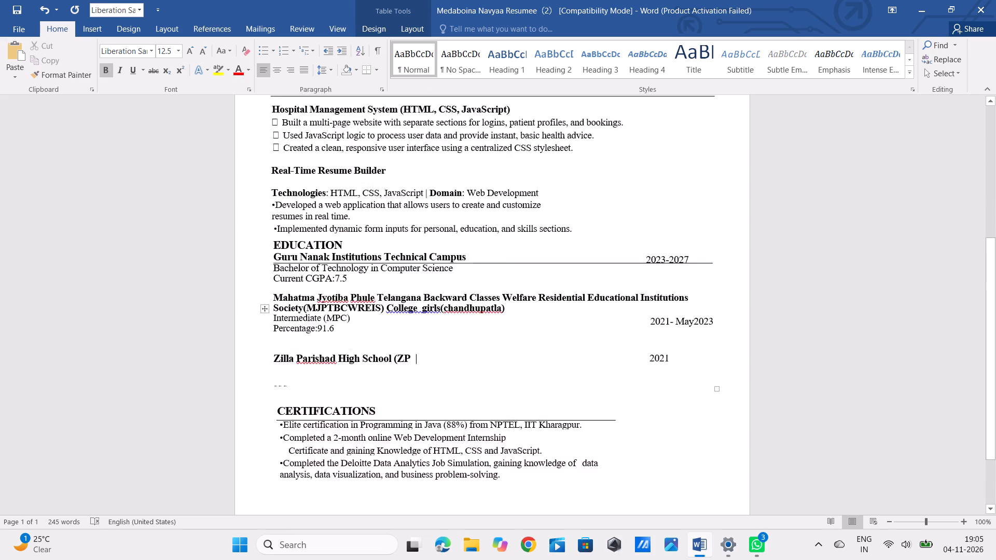
pyautogui.scroll(-2, 436, 493)
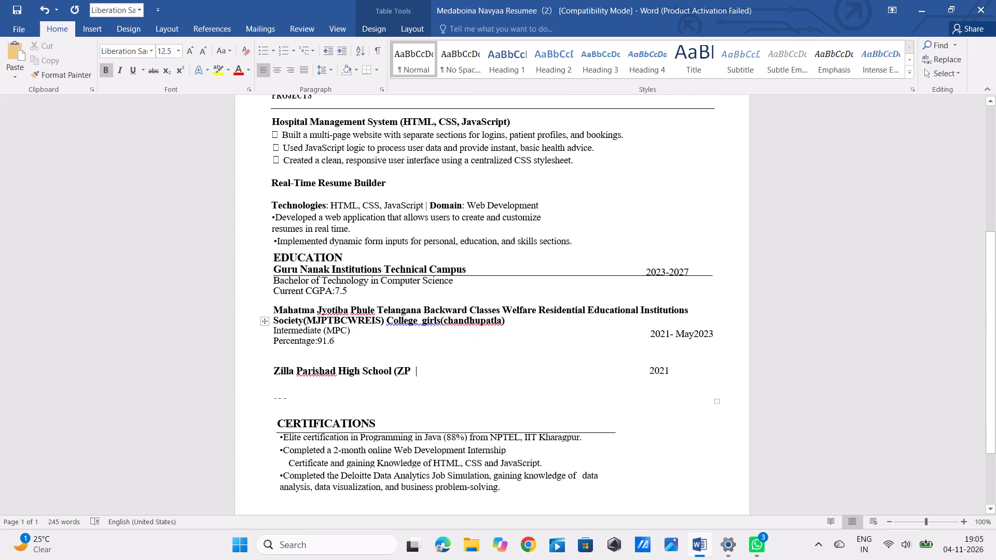
pyautogui.click(424, 369)
pyautogui.press('BackSpace')
pyautogui.press('BackSpace')
pyautogui.press('BackSpace')
pyautogui.press('BackSpace')
pyautogui.press('BackSpace')
pyautogui.press('BackSpace')
pyautogui.press('BackSpace')
pyautogui.press('BackSpace')
pyautogui.press('BackSpace')
pyautogui.press('BackSpace')
pyautogui.press('BackSpace')
pyautogui.press('BackSpace')
pyautogui.press('BackSpace')
pyautogui.press('BackSpace')
pyautogui.press('BackSpace')
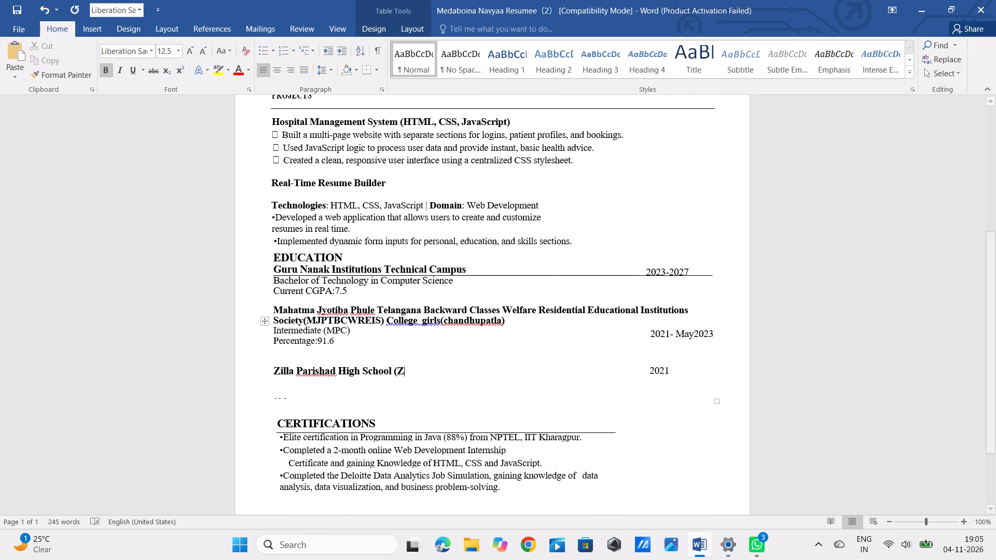
pyautogui.press('BackSpace')
pyautogui.press('BackSpace')
pyautogui.press('BackSpace')
pyautogui.press('BackSpace')
pyautogui.press('BackSpace')
pyautogui.press('BackSpace')
pyautogui.press('BackSpace')
pyautogui.press('BackSpace')
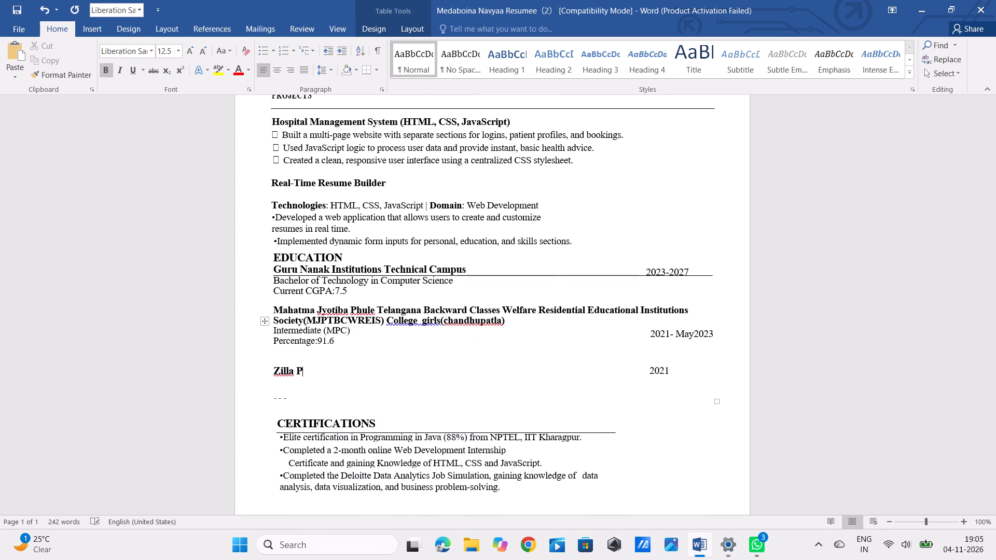
pyautogui.press('BackSpace')
pyautogui.press('BackSpace')
pyautogui.press('BackSpace')
pyautogui.press('BackSpace')
pyautogui.press('BackSpace')
pyautogui.press('BackSpace')
pyautogui.press('BackSpace')
pyautogui.hotkey('ctrl', 'v')
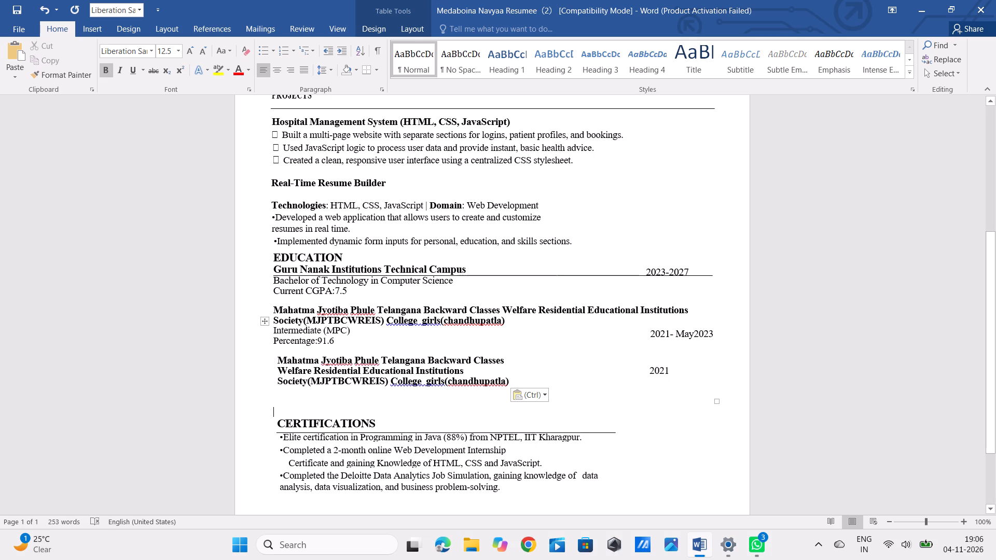
# Change "College" to "School" in the institution name of the 2021 education entry.
pyautogui.click(422, 381)
pyautogui.press('BackSpace')
pyautogui.press('BackSpace')
pyautogui.press('BackSpace')
pyautogui.press('BackSpace')
pyautogui.press('BackSpace')
pyautogui.press('BackSpace')
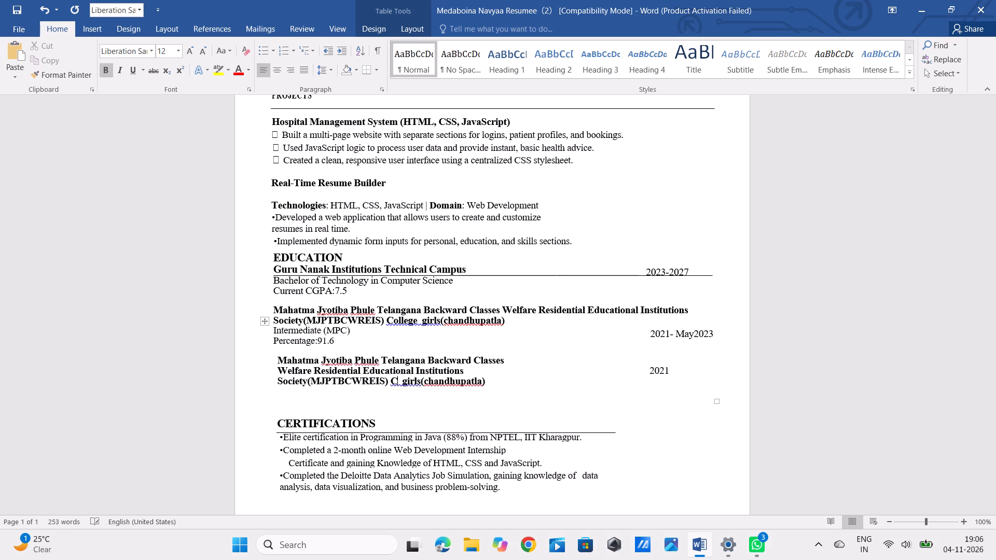
pyautogui.press('BackSpace')
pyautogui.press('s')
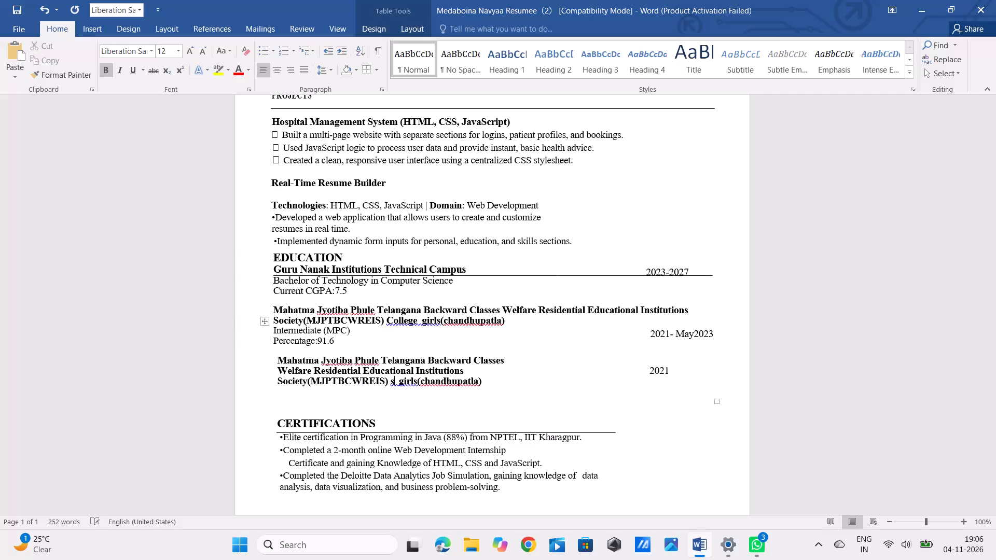
pyautogui.press('BackSpace')
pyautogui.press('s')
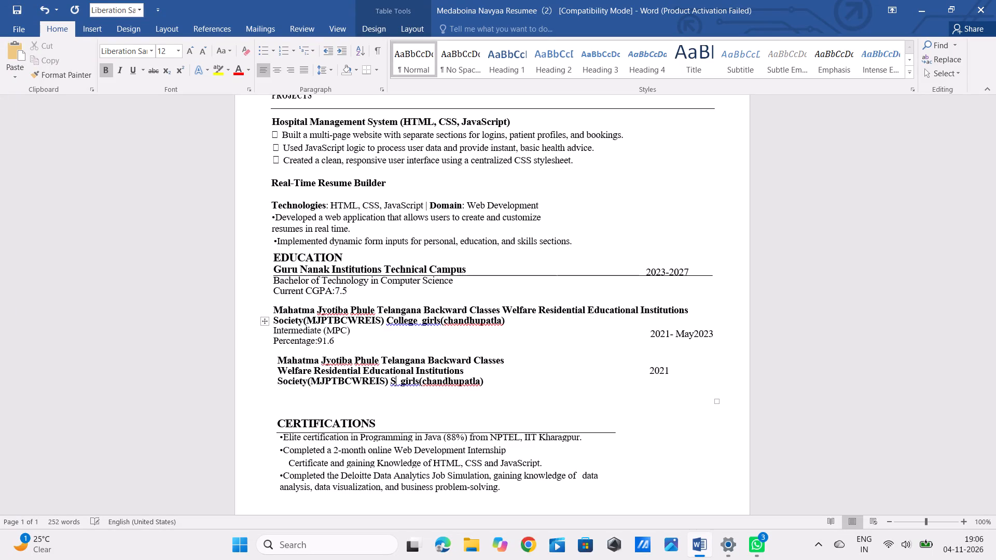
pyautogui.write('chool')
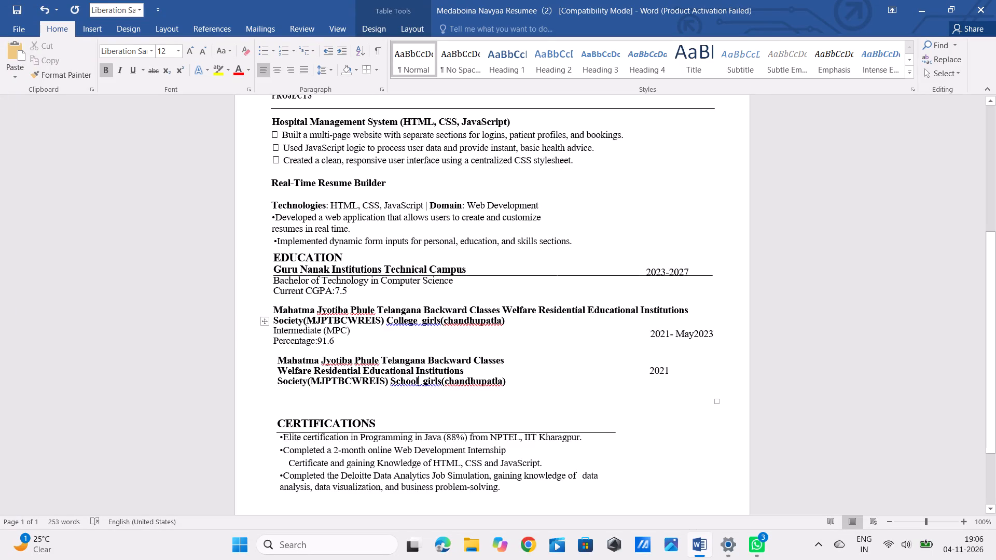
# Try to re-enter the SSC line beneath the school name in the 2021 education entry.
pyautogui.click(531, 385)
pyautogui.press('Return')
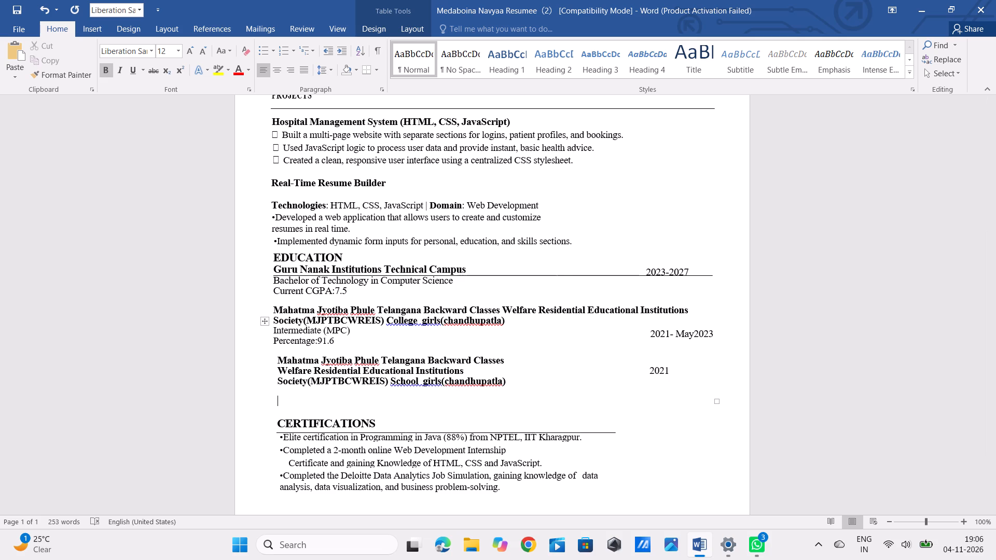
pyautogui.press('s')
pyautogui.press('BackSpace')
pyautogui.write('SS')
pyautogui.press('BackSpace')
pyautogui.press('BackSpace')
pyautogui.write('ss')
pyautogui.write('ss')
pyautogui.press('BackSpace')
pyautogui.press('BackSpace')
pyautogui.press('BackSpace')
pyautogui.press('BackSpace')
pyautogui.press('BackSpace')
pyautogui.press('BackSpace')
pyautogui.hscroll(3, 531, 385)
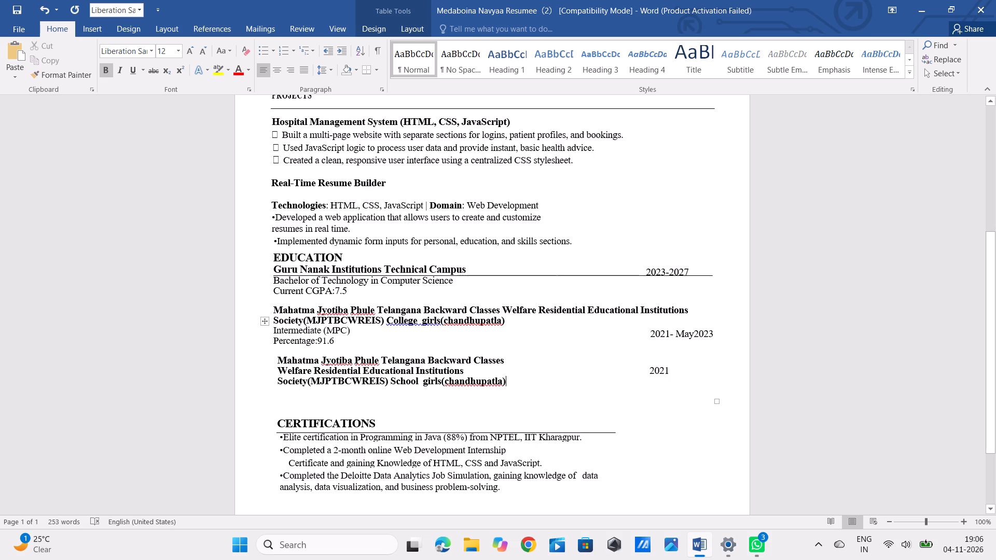
# Try to enter a line of "s" characters beneath the school name in the 2021 education entry.
pyautogui.scroll(-1, 464, 411)
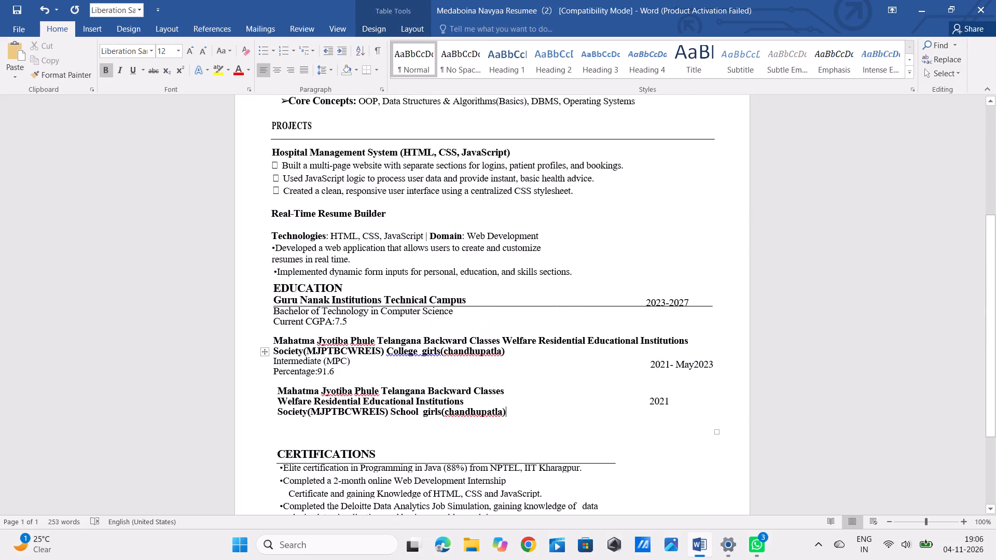
pyautogui.scroll(5, 473, 313)
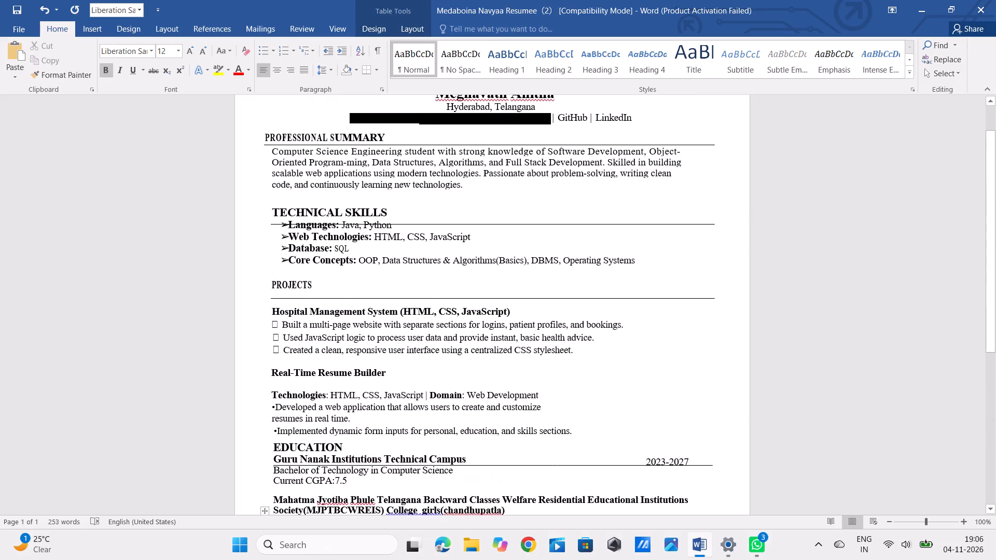
pyautogui.scroll(-2, 473, 313)
pyautogui.scroll(1, 473, 313)
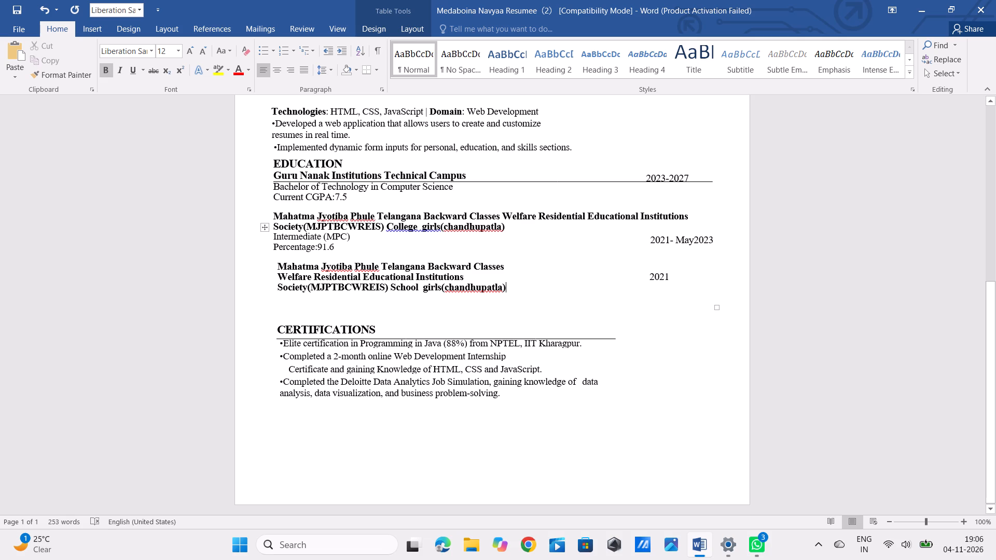
pyautogui.press('Return')
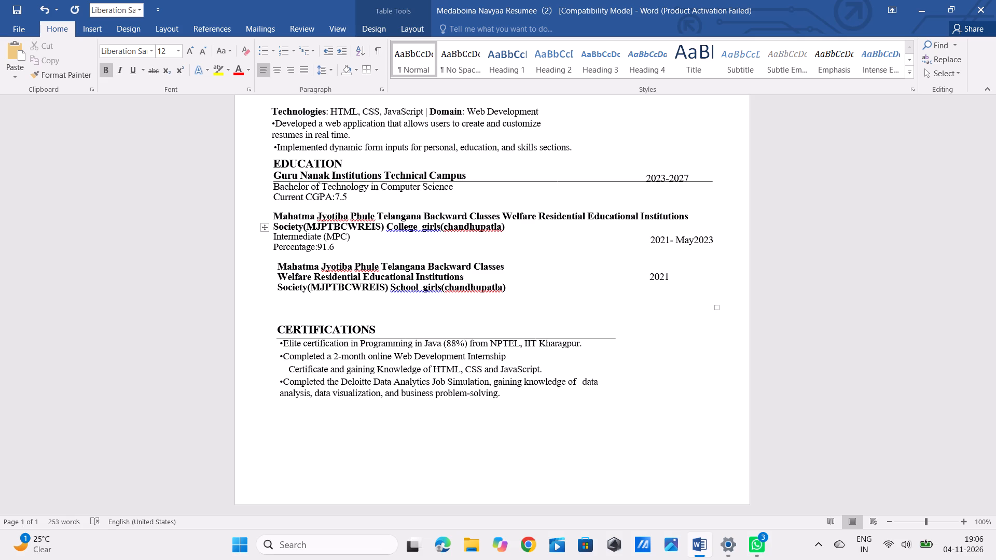
pyautogui.hotkey('ctrl', 'x')
pyautogui.hotkey('ctrl', 'x')
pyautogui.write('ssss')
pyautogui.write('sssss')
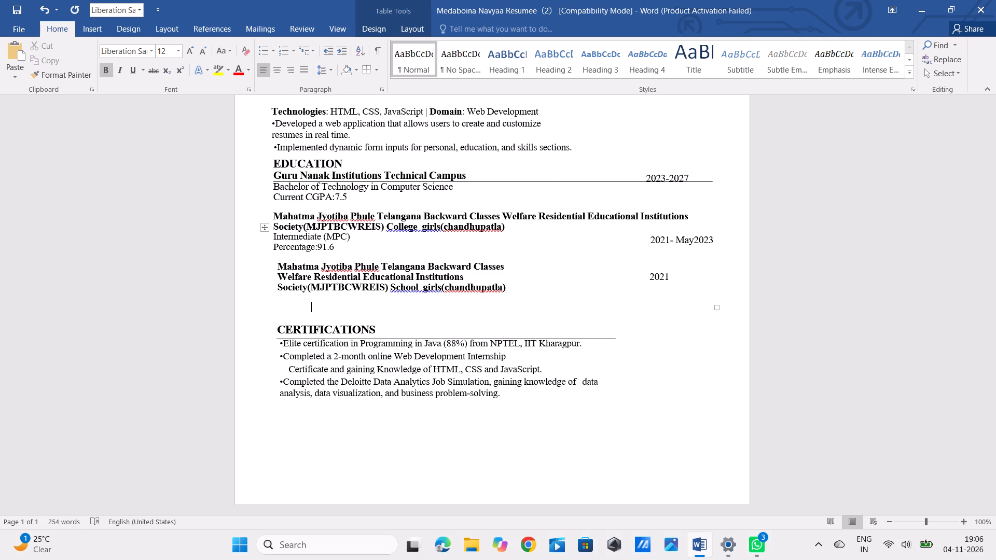
# Move the word "Mahatma" to after "Jyotiba Phule" in the Intermediate college's name.
pyautogui.scroll(2, 552, 294)
pyautogui.scroll(-1, 552, 294)
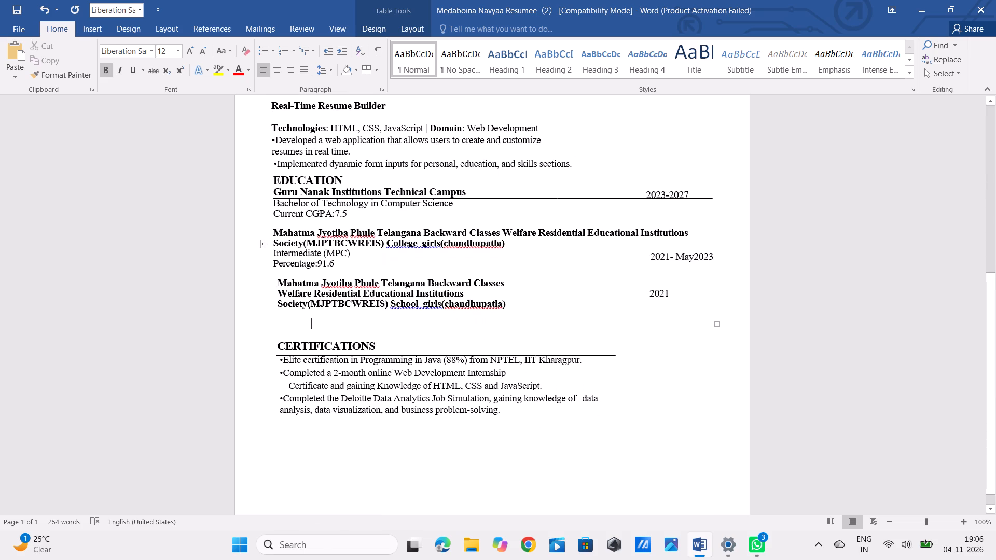
pyautogui.scroll(1, 552, 294)
pyautogui.scroll(-1, 552, 294)
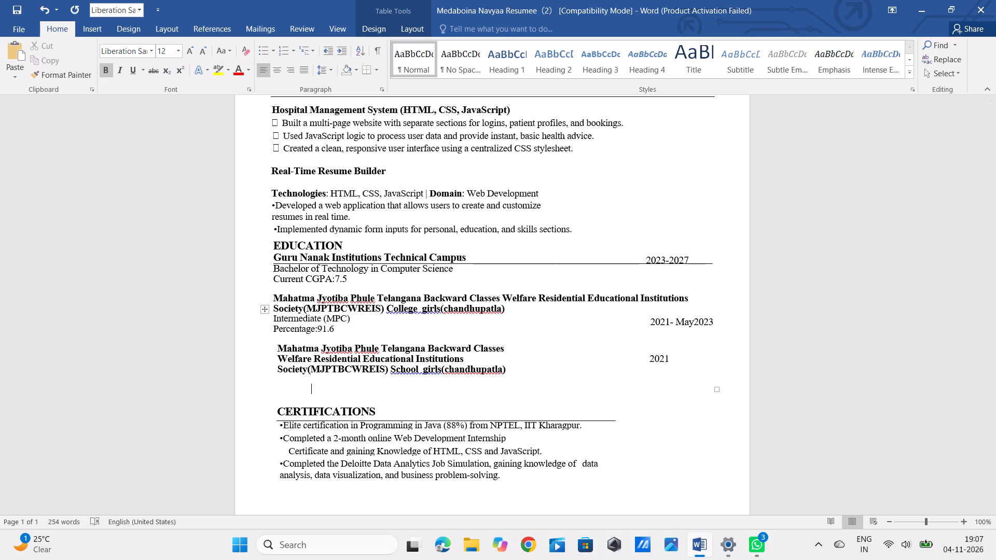
pyautogui.doubleClick(274, 296)
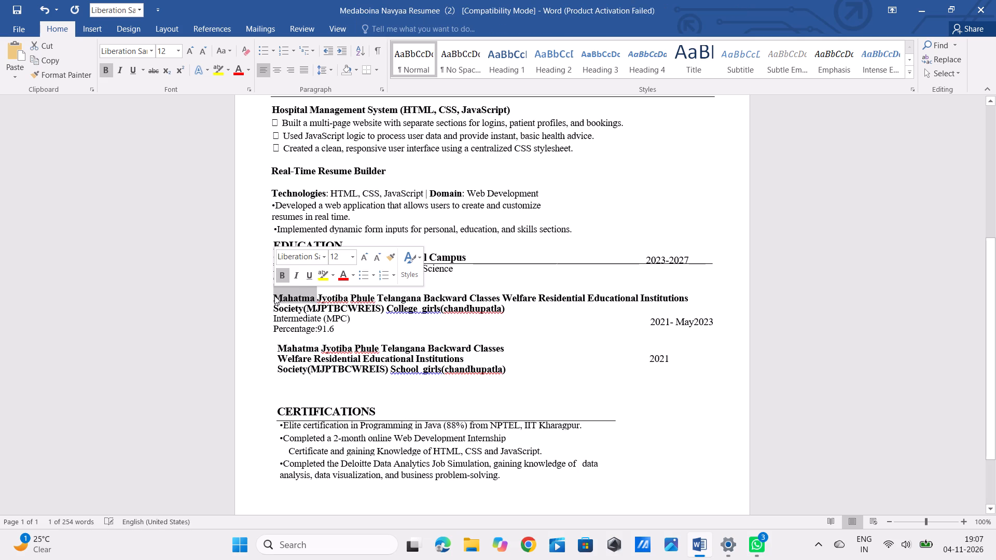
pyautogui.moveTo(274, 296); pyautogui.dragTo(392, 294)
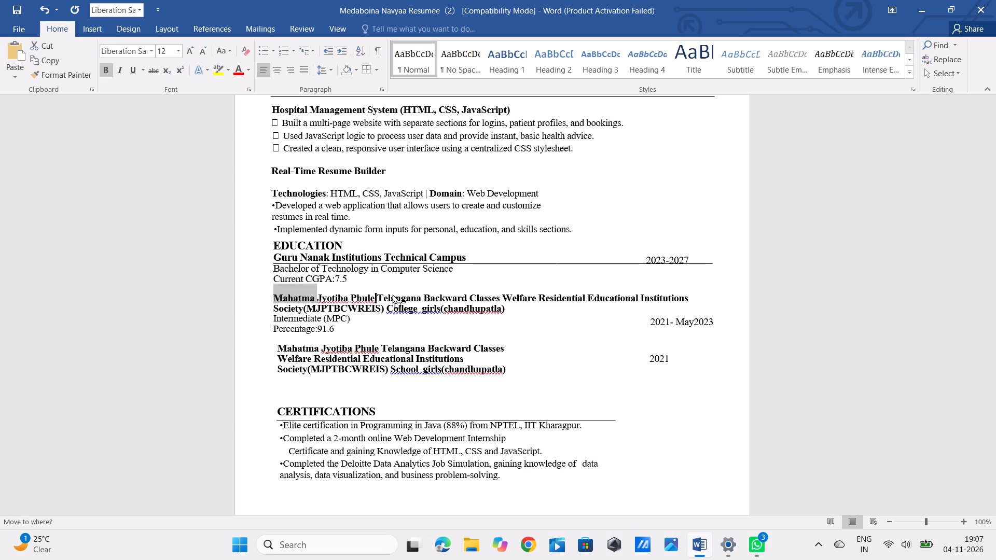
pyautogui.moveTo(392, 294); pyautogui.dragTo(390, 295)
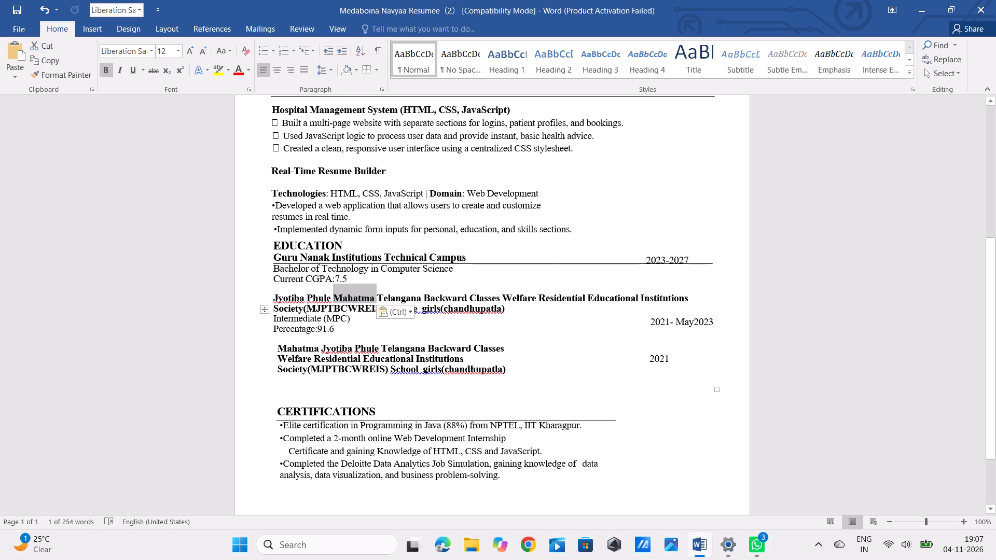
# Copy the full school name in the 2021 education entry together with the line beneath it.
pyautogui.tripleClick(276, 343)
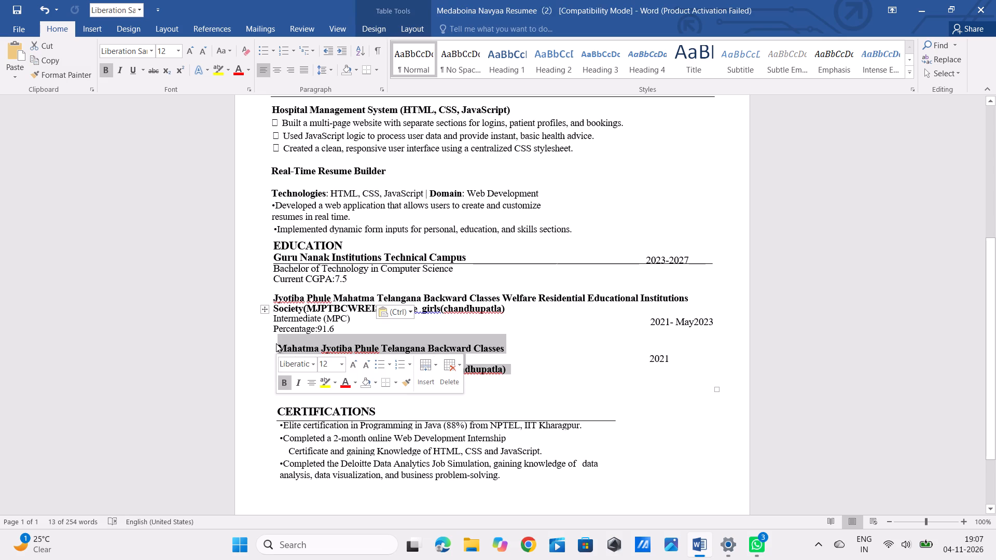
pyautogui.hotkey('shift', 'Down')
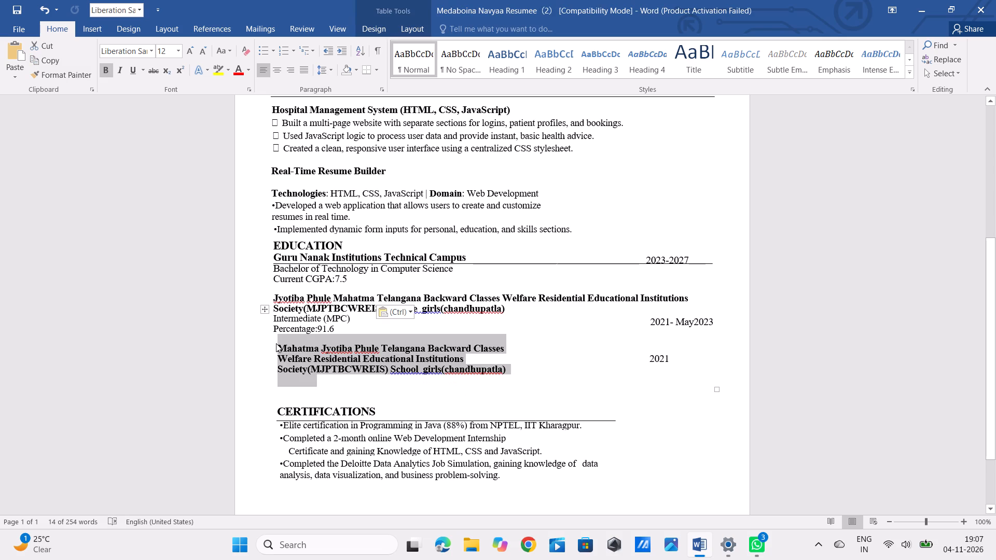
pyautogui.hotkey('ctrl', 'c')
pyautogui.hotkey('ctrl', 'c')
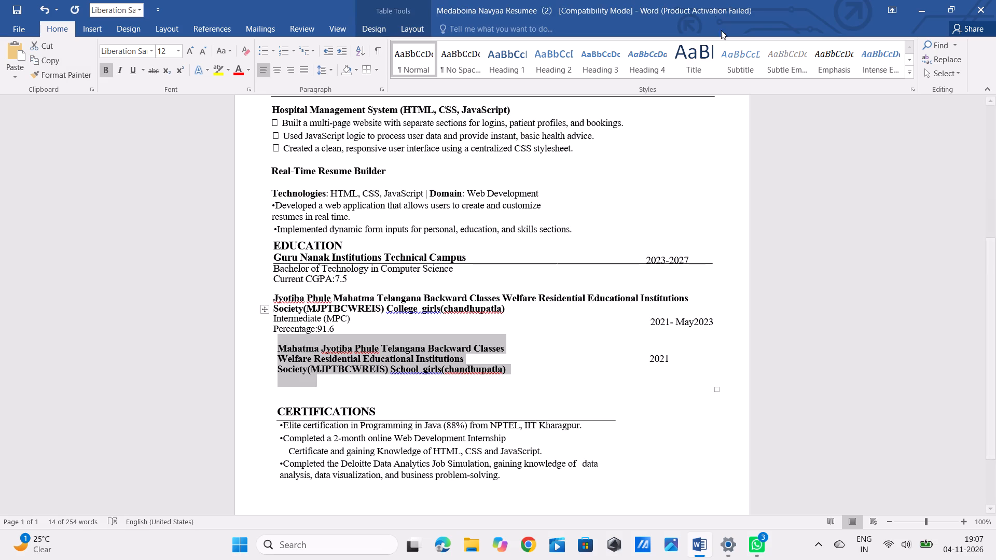
# Close the edited résumé document.
pyautogui.click(980, 9)
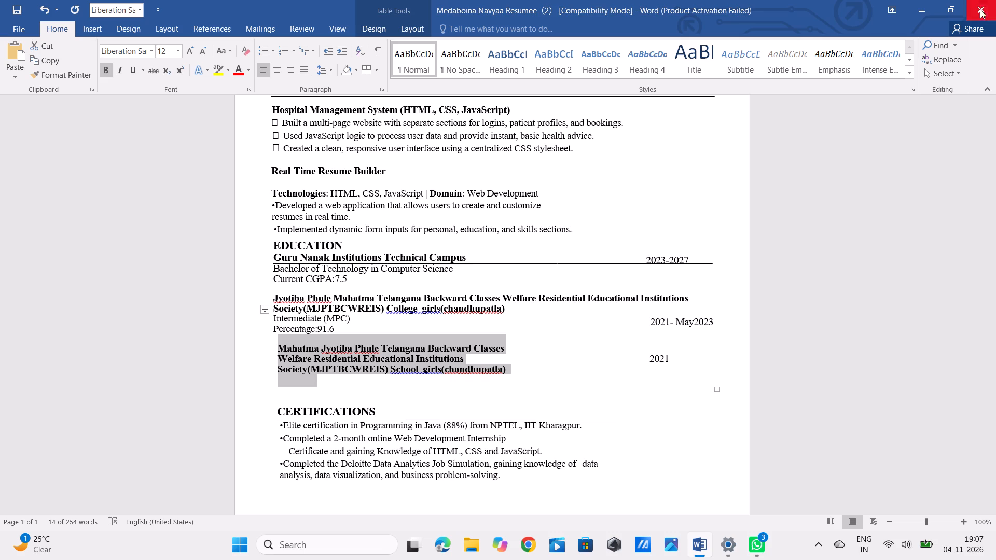
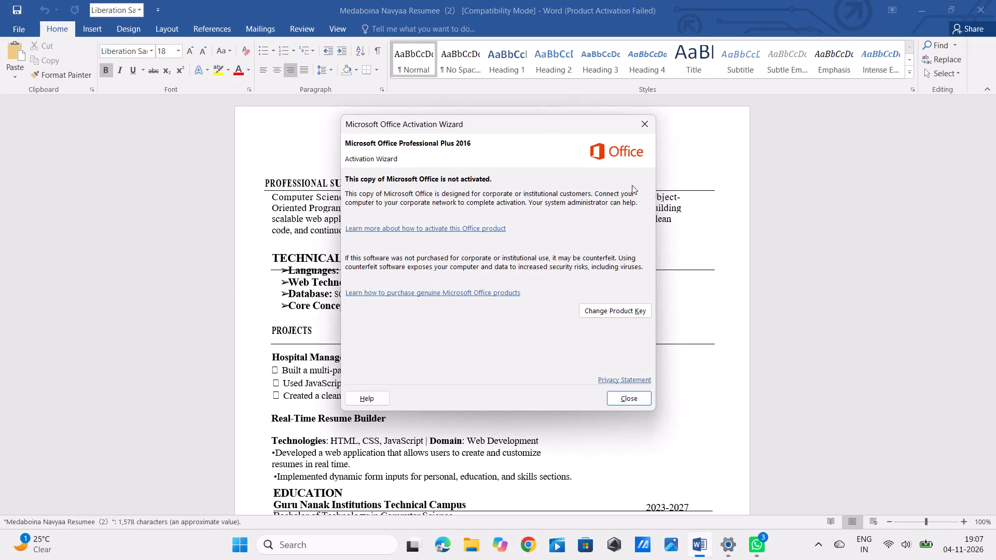
# Replace the college name in the Intermediate entry with the copied Mahatma Jyotiba Phule (MJPTBCWREIS) school name and the line beneath it.
pyautogui.click(640, 128)
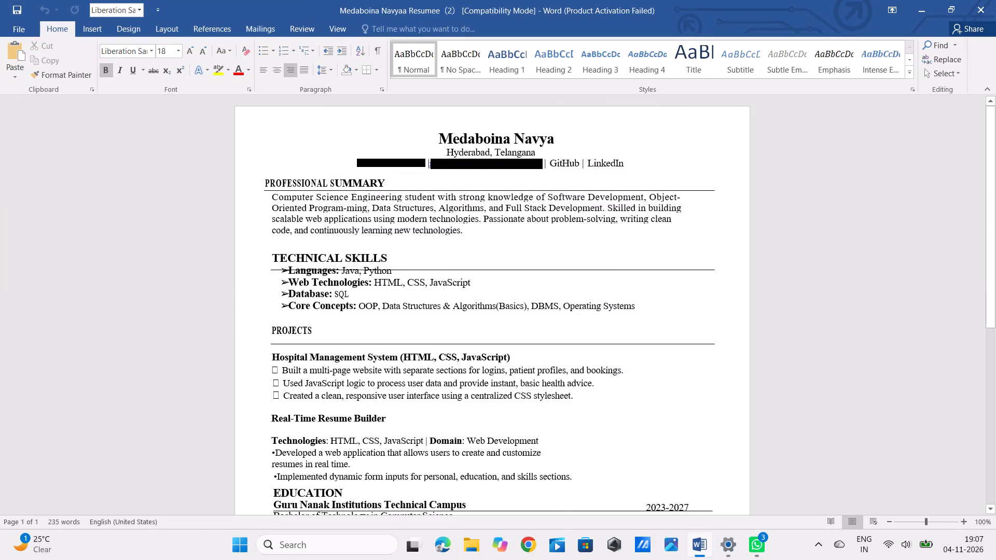
pyautogui.scroll(-6, 532, 320)
pyautogui.scroll(1, 532, 320)
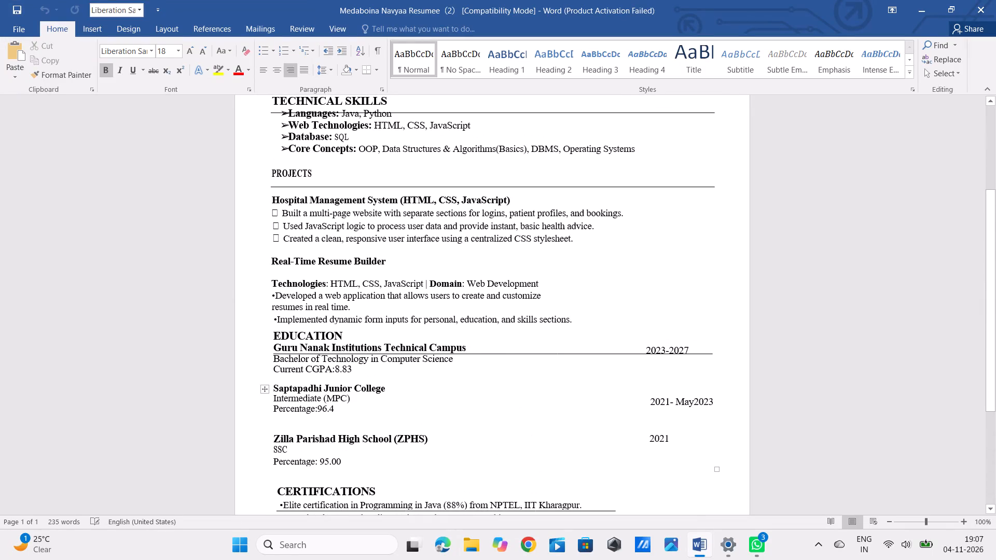
pyautogui.click(390, 386)
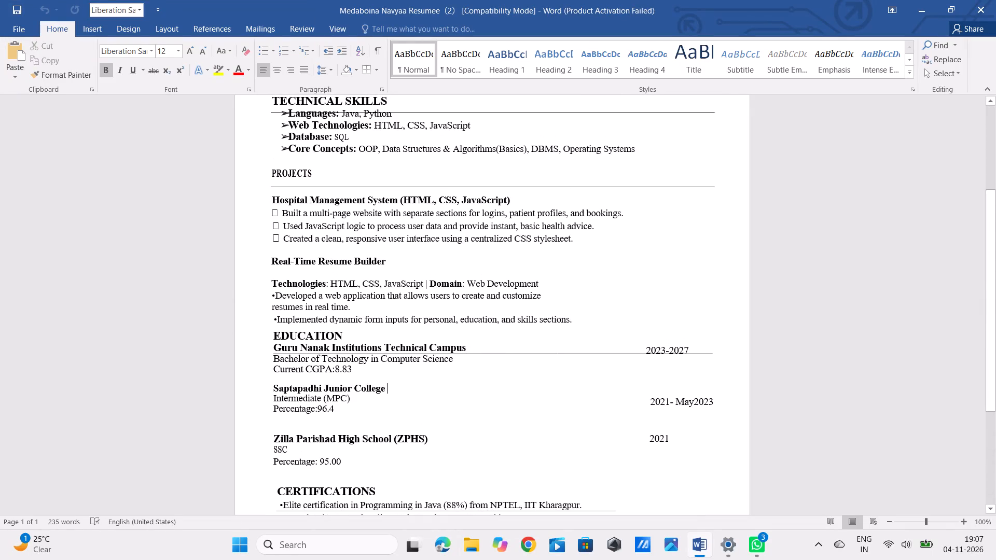
pyautogui.press('BackSpace')
pyautogui.press('BackSpace')
pyautogui.press('BackSpace')
pyautogui.press('BackSpace')
pyautogui.press('BackSpace')
pyautogui.press('BackSpace')
pyautogui.press('BackSpace')
pyautogui.press('BackSpace')
pyautogui.press('BackSpace')
pyautogui.press('BackSpace')
pyautogui.press('BackSpace')
pyautogui.press('BackSpace')
pyautogui.press('BackSpace')
pyautogui.press('BackSpace')
pyautogui.press('BackSpace')
pyautogui.press('BackSpace')
pyautogui.press('BackSpace')
pyautogui.press('BackSpace')
pyautogui.press('BackSpace')
pyautogui.press('BackSpace')
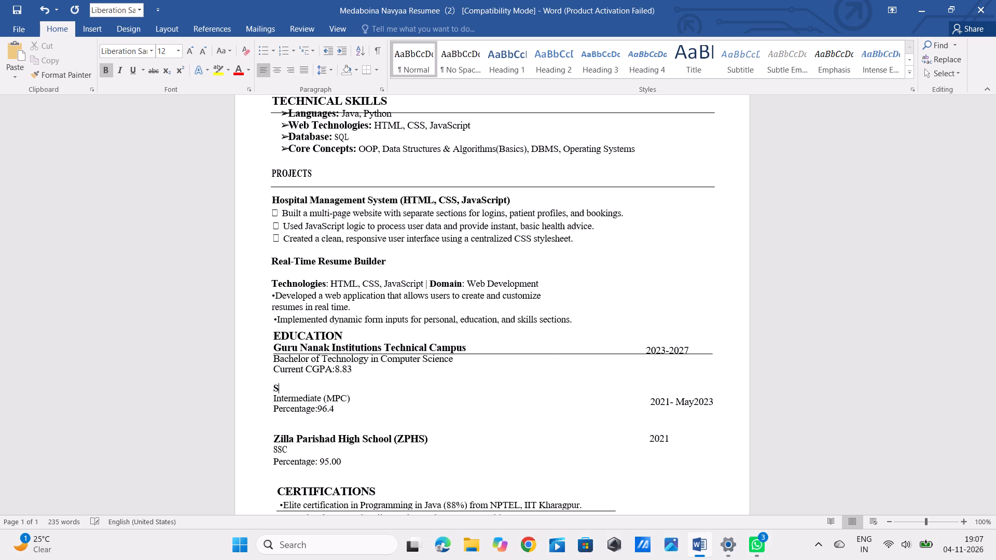
pyautogui.press('BackSpace')
pyautogui.hotkey('ctrl', 'v')
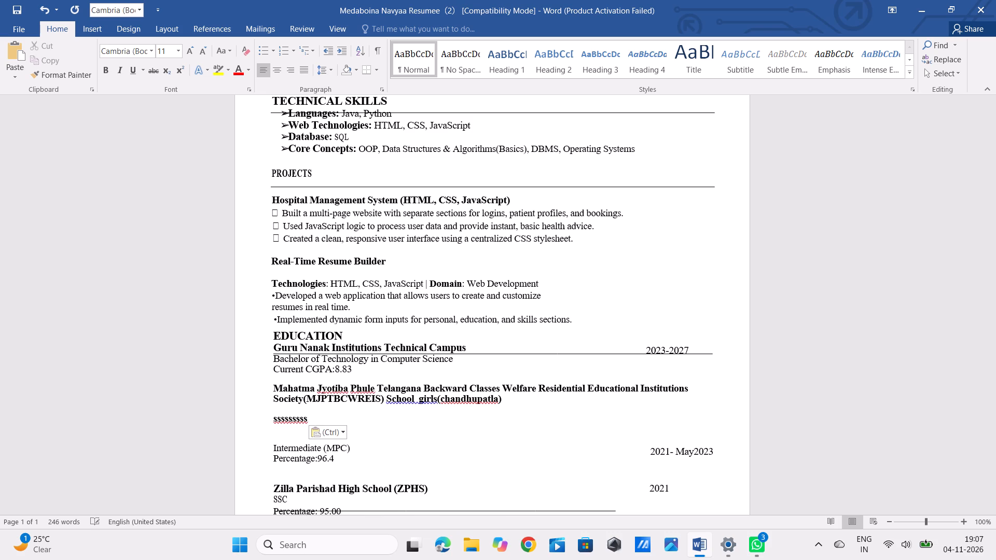
# Delete the school name from the 2021 education entry and insert an empty line above SSC.
pyautogui.scroll(-1, 401, 470)
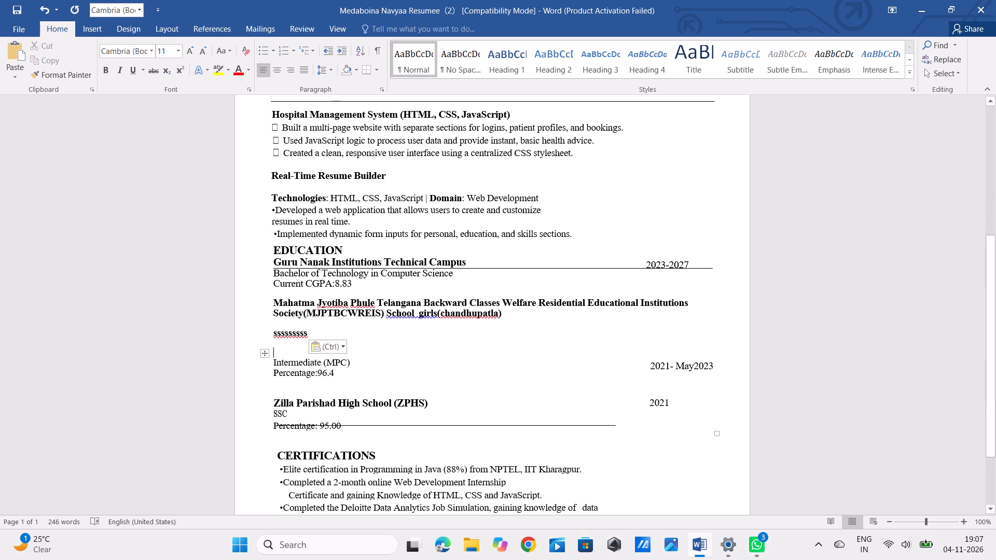
pyautogui.click(431, 398)
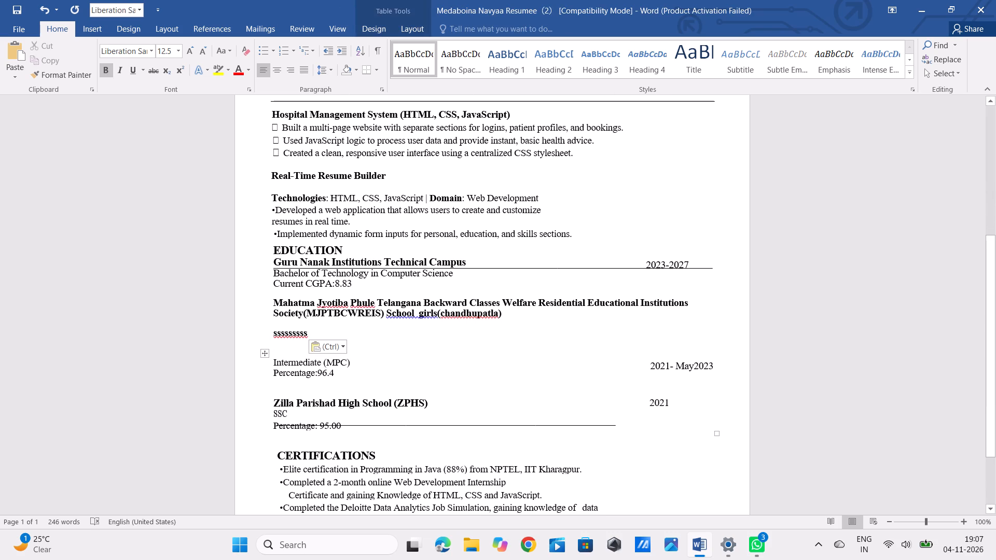
pyautogui.press('BackSpace')
pyautogui.press('BackSpace')
pyautogui.press('BackSpace')
pyautogui.press('BackSpace')
pyautogui.press('BackSpace')
pyautogui.press('BackSpace')
pyautogui.press('BackSpace')
pyautogui.press('BackSpace')
pyautogui.press('BackSpace')
pyautogui.press('BackSpace')
pyautogui.press('BackSpace')
pyautogui.press('BackSpace')
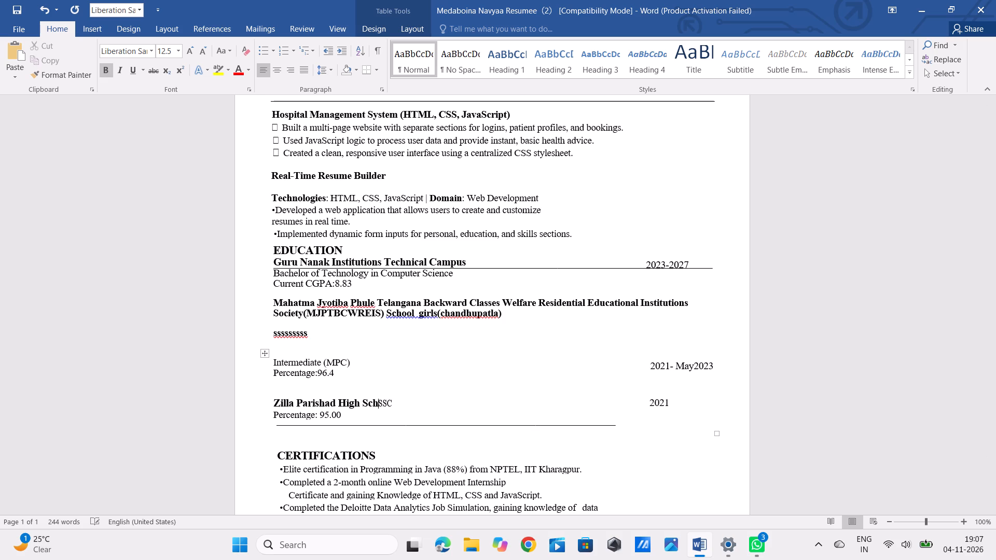
pyautogui.press('BackSpace')
pyautogui.press('BackSpace')
pyautogui.press('BackSpace')
pyautogui.press('BackSpace')
pyautogui.press('BackSpace')
pyautogui.press('BackSpace')
pyautogui.press('BackSpace')
pyautogui.press('BackSpace')
pyautogui.press('BackSpace')
pyautogui.press('BackSpace')
pyautogui.press('BackSpace')
pyautogui.press('BackSpace')
pyautogui.press('BackSpace')
pyautogui.press('BackSpace')
pyautogui.press('BackSpace')
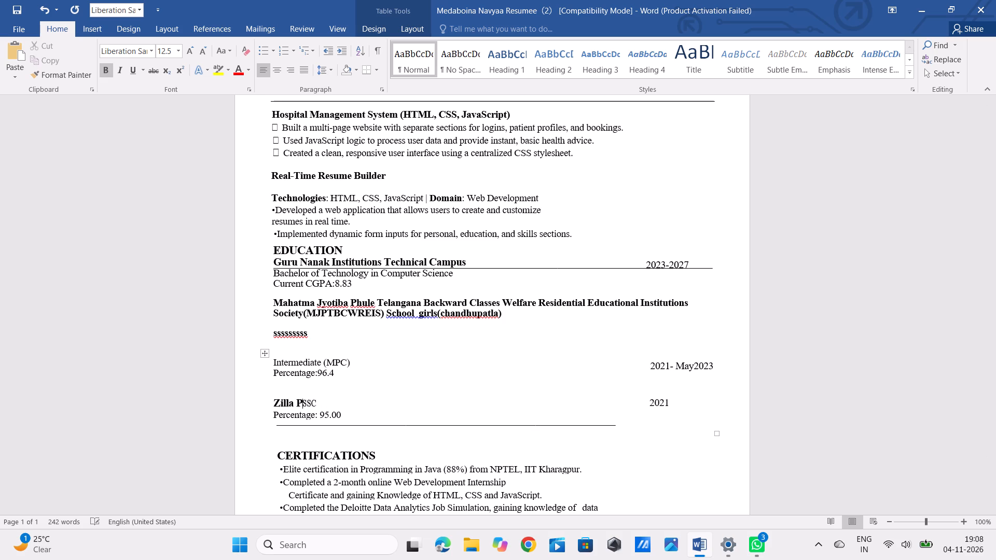
pyautogui.press('BackSpace')
pyautogui.press('BackSpace')
pyautogui.press('BackSpace')
pyautogui.press('BackSpace')
pyautogui.press('BackSpace')
pyautogui.press('BackSpace')
pyautogui.press('BackSpace')
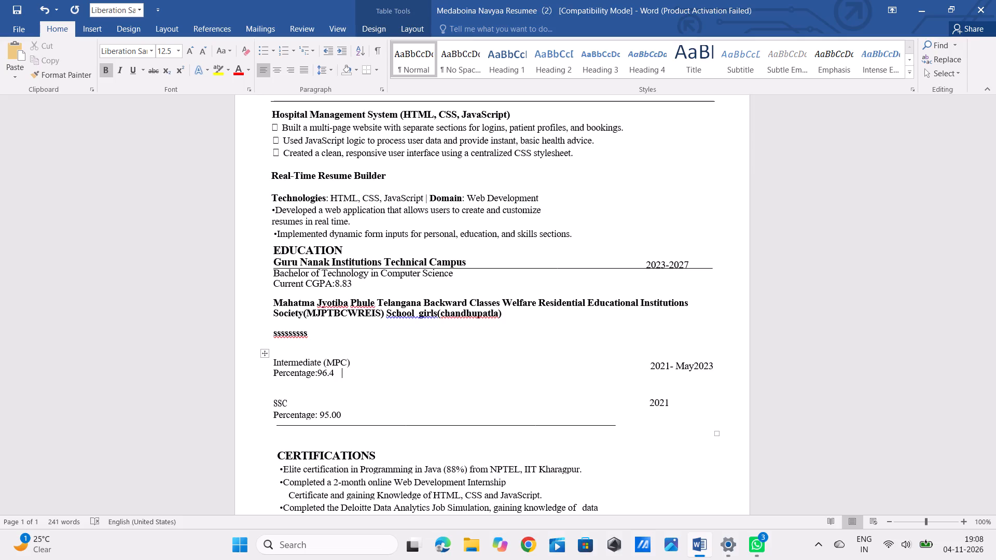
pyautogui.press('Return')
# Delete the line of "s" characters beneath the pasted school name in the Intermediate entry.
pyautogui.scroll(-1, 432, 402)
pyautogui.scroll(1, 432, 402)
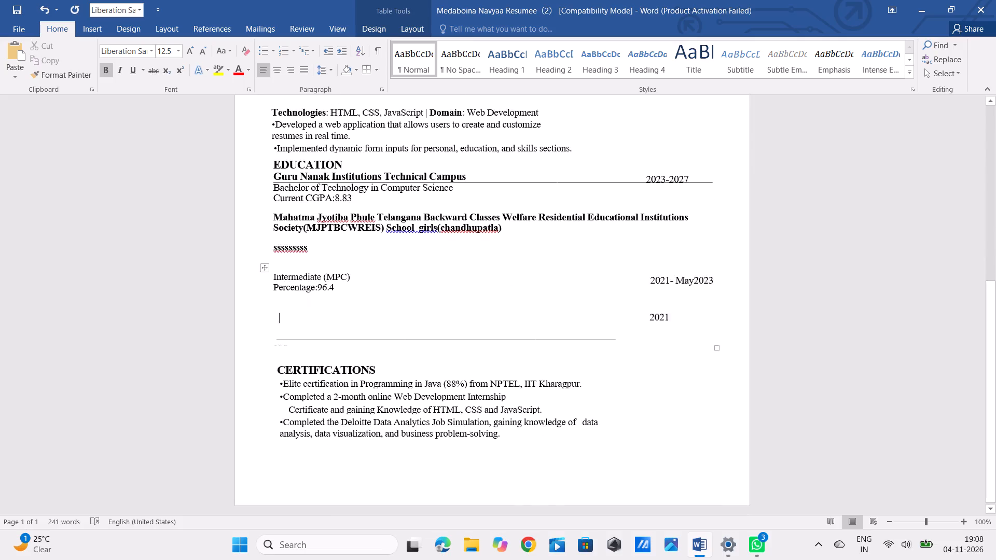
pyautogui.scroll(1, 432, 402)
pyautogui.scroll(-2, 432, 402)
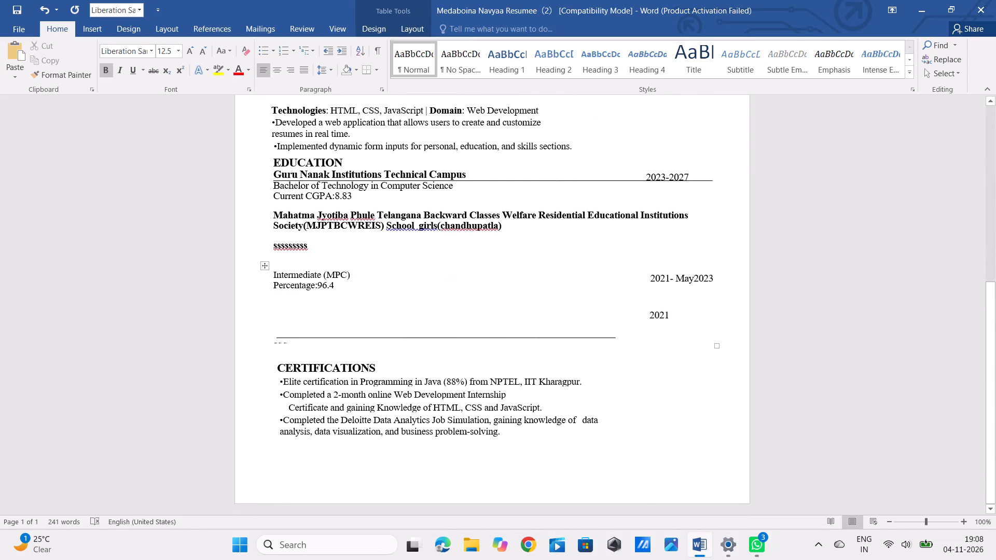
pyautogui.scroll(1, 432, 402)
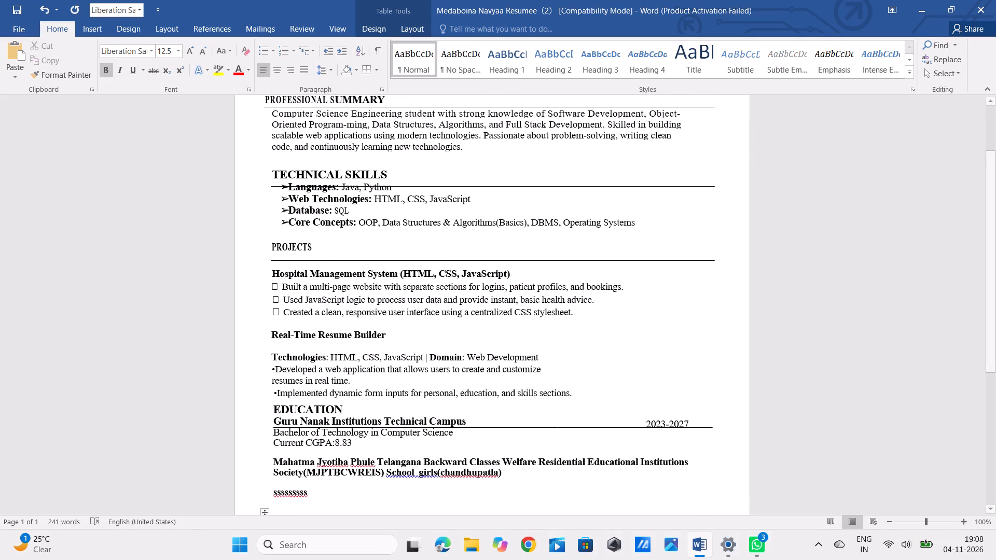
pyautogui.click(316, 489)
pyautogui.press('BackSpace')
pyautogui.press('BackSpace')
pyautogui.press('BackSpace')
pyautogui.press('BackSpace')
pyautogui.press('BackSpace')
pyautogui.press('BackSpace')
pyautogui.press('BackSpace')
pyautogui.press('BackSpace')
pyautogui.press('BackSpace')
pyautogui.press('BackSpace')
pyautogui.press('BackSpace')
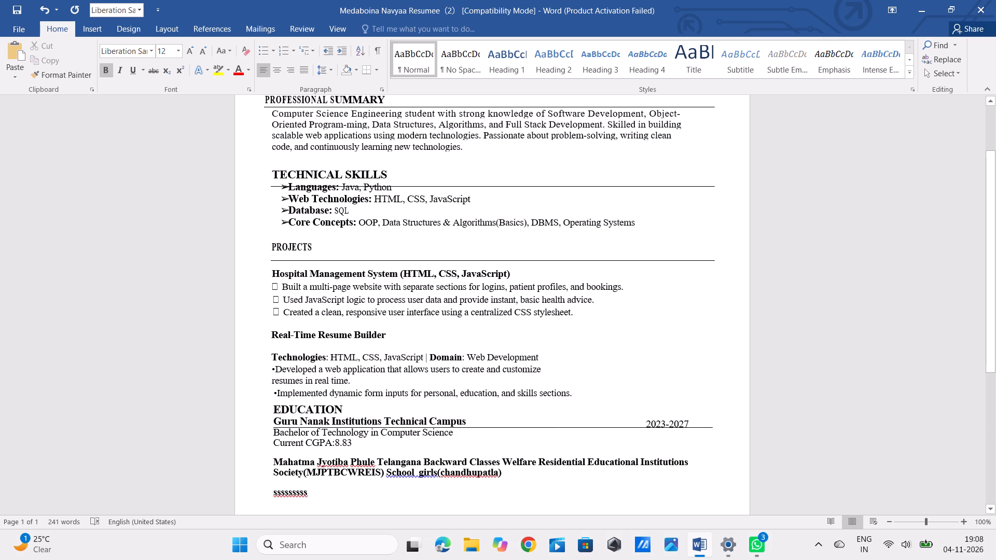
pyautogui.scroll(-1, 316, 489)
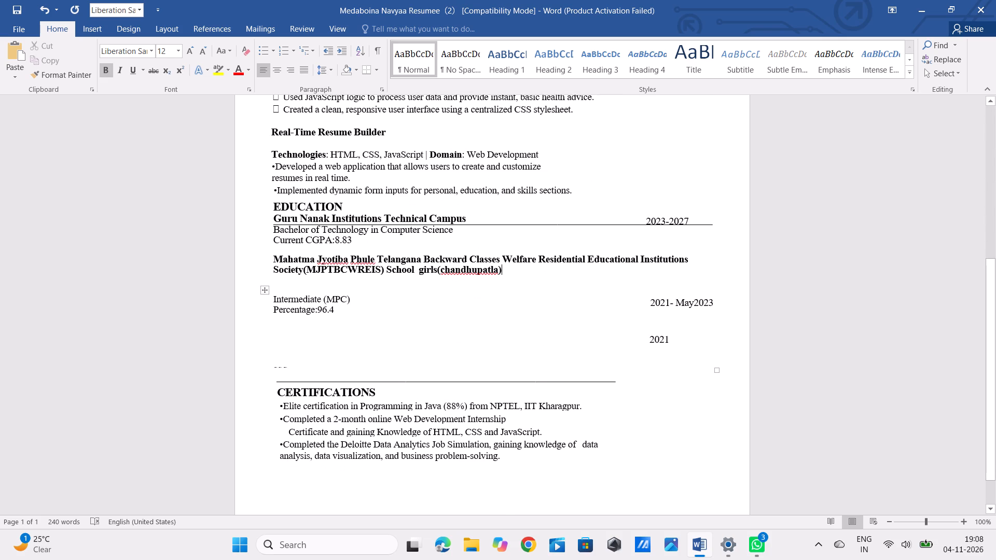
# Examine the layout of the education section, including the SSC lines of the 2021 entry.
pyautogui.scroll(1, 311, 352)
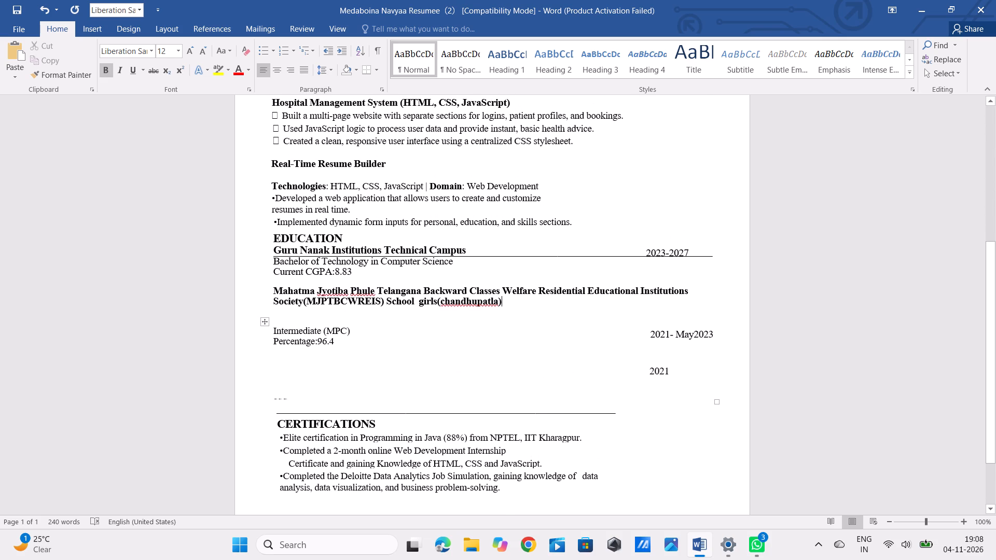
pyautogui.press('Left')
pyautogui.press('Left')
pyautogui.press('Left')
pyautogui.press('Right')
pyautogui.press('Right')
pyautogui.hscroll(2, 275, 404)
pyautogui.tripleClick(298, 382)
pyautogui.scroll(-1, 312, 395)
pyautogui.scroll(1, 312, 395)
pyautogui.scroll(-1, 312, 395)
pyautogui.scroll(1, 312, 395)
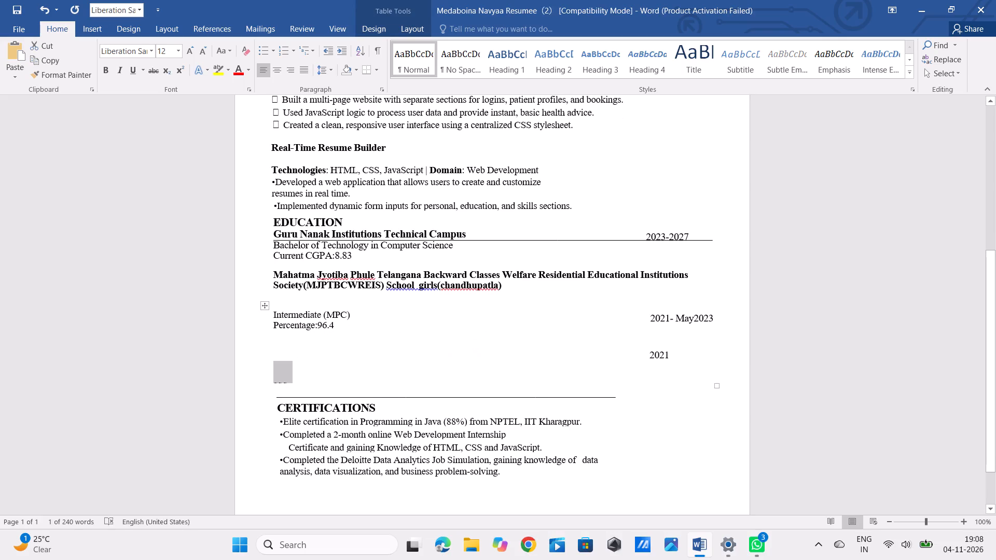
pyautogui.hscroll(4, 324, 393)
pyautogui.scroll(1, 614, 367)
pyautogui.scroll(-1, 633, 324)
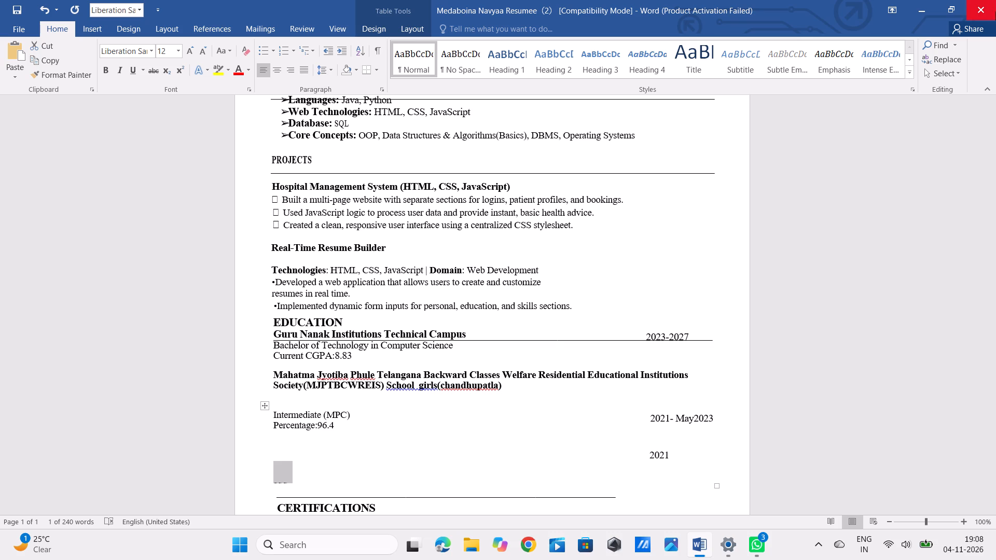
# Close the edited résumé document.
pyautogui.click(986, 13)
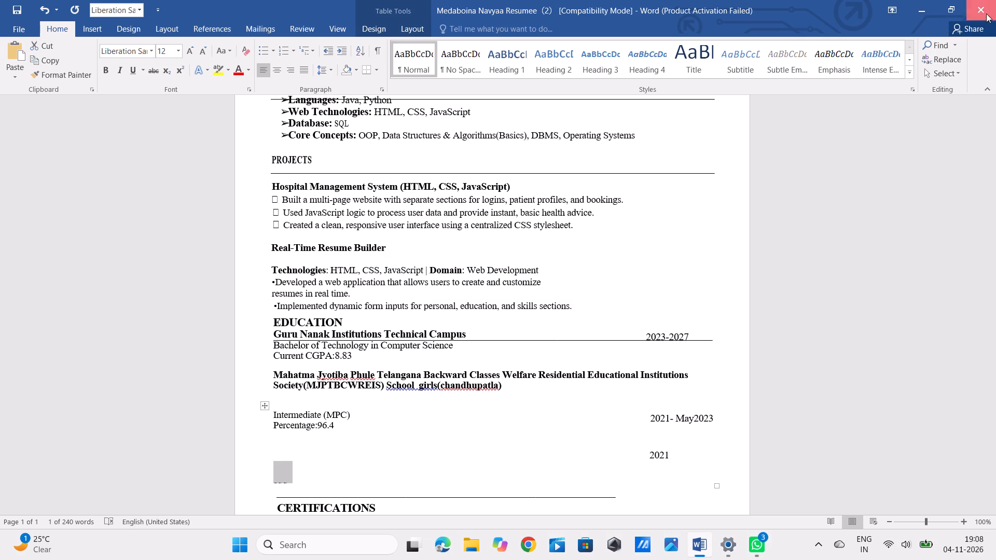
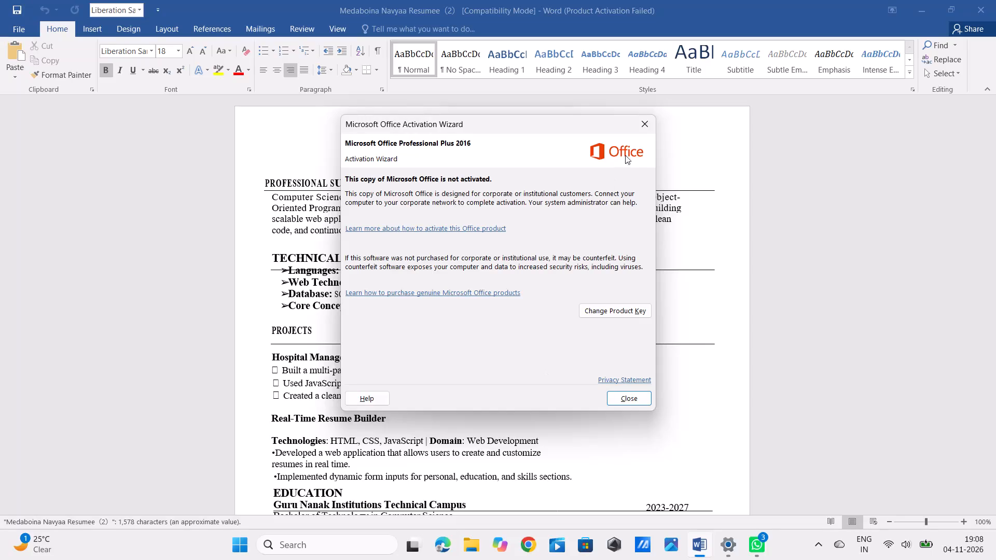
# Paste the copied Mahatma Jyotiba Phule (MJPTBCWREIS) girls' school name after "Zilla Parishad High School (ZPHS)" in the 2021 education entry.
pyautogui.click(646, 123)
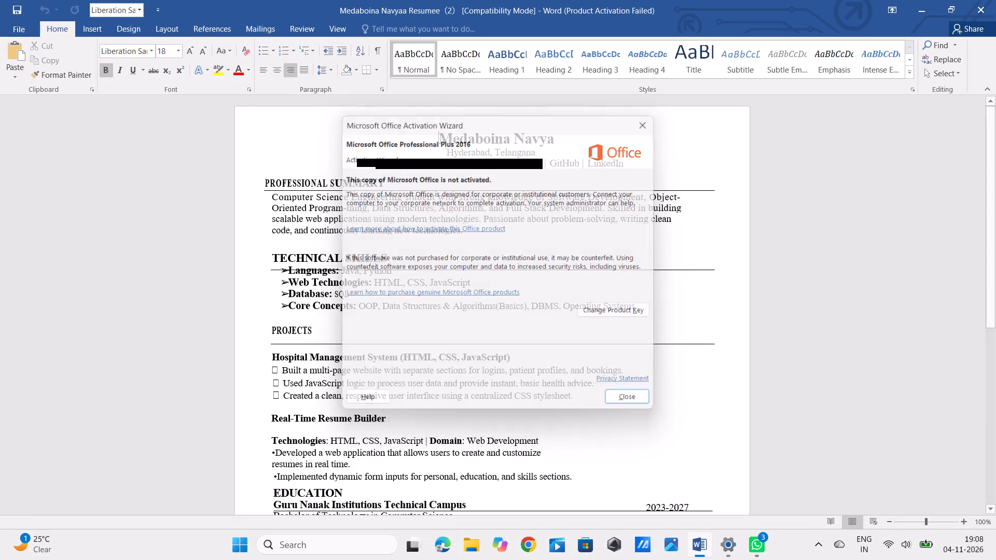
pyautogui.scroll(-3, 562, 295)
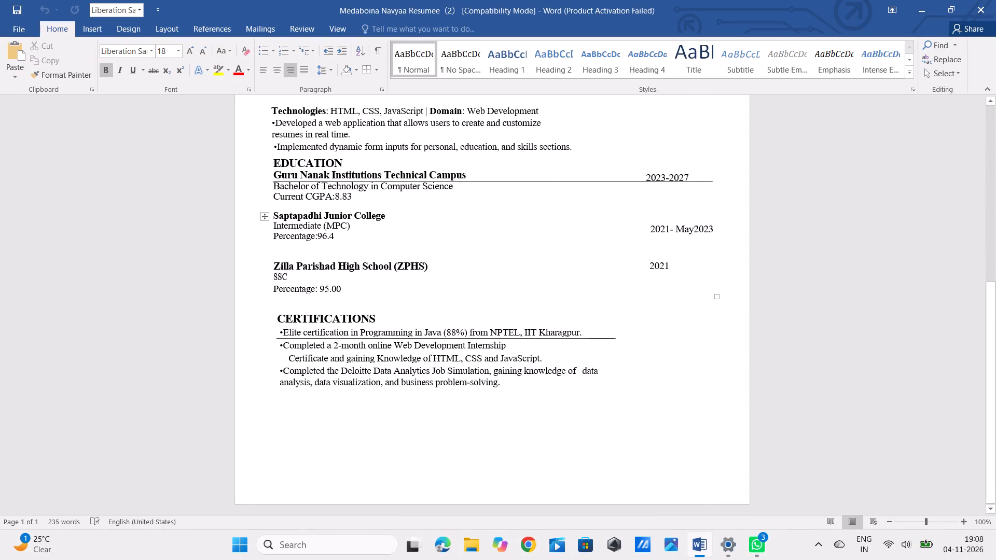
pyautogui.click(433, 267)
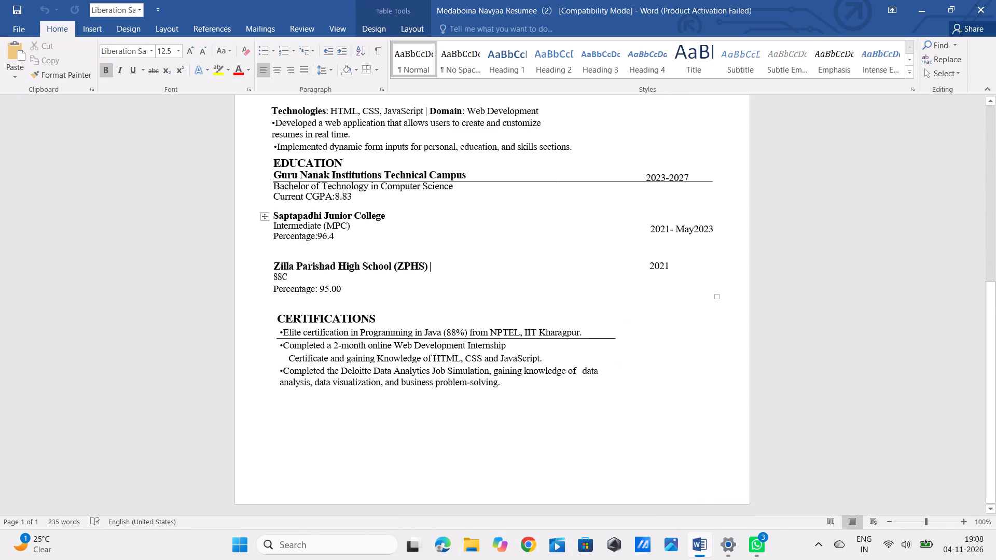
pyautogui.hotkey('ctrl', 'v')
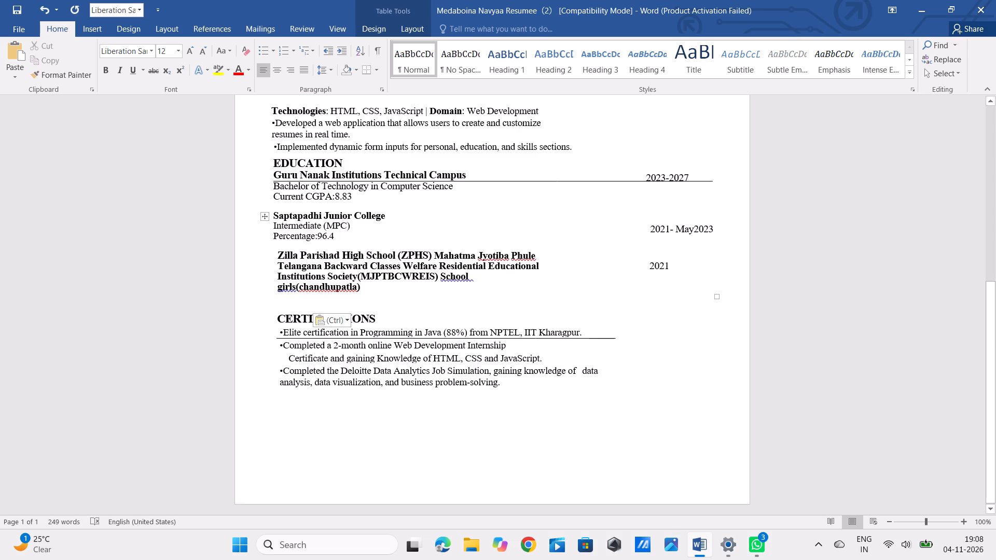
# Delete "Zilla Parishad High School (ZPHS)" in front of the pasted school name in the 2021 entry.
pyautogui.click(433, 254)
pyautogui.press('BackSpace')
pyautogui.press('BackSpace')
pyautogui.press('BackSpace')
pyautogui.press('BackSpace')
pyautogui.press('BackSpace')
pyautogui.press('BackSpace')
pyautogui.press('BackSpace')
pyautogui.press('BackSpace')
pyautogui.press('BackSpace')
pyautogui.press('BackSpace')
pyautogui.press('BackSpace')
pyautogui.press('BackSpace')
pyautogui.press('BackSpace')
pyautogui.press('BackSpace')
pyautogui.press('BackSpace')
pyautogui.press('BackSpace')
pyautogui.press('BackSpace')
pyautogui.press('BackSpace')
pyautogui.press('BackSpace')
pyautogui.press('BackSpace')
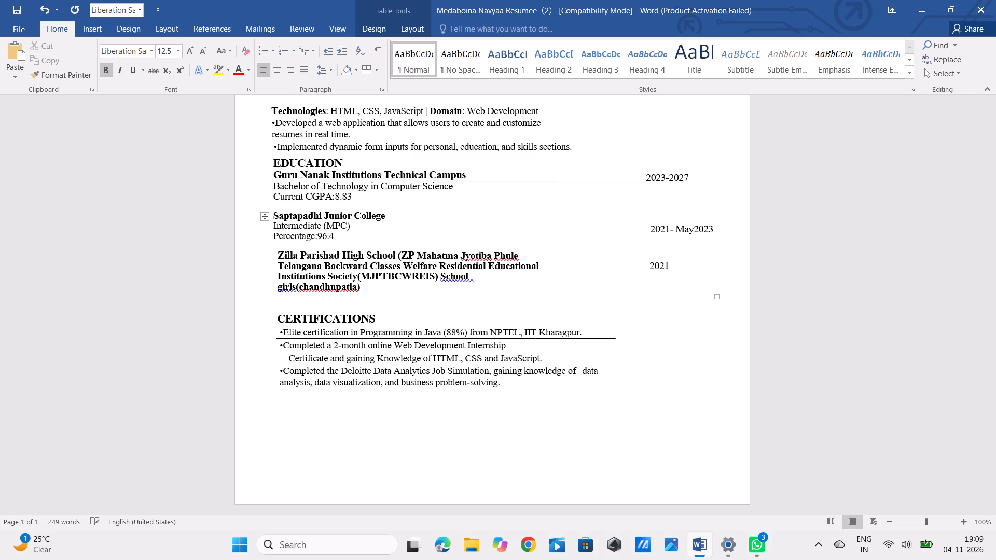
pyautogui.press('BackSpace')
pyautogui.press('BackSpace')
pyautogui.press('BackSpace')
pyautogui.press('BackSpace')
pyautogui.press('BackSpace')
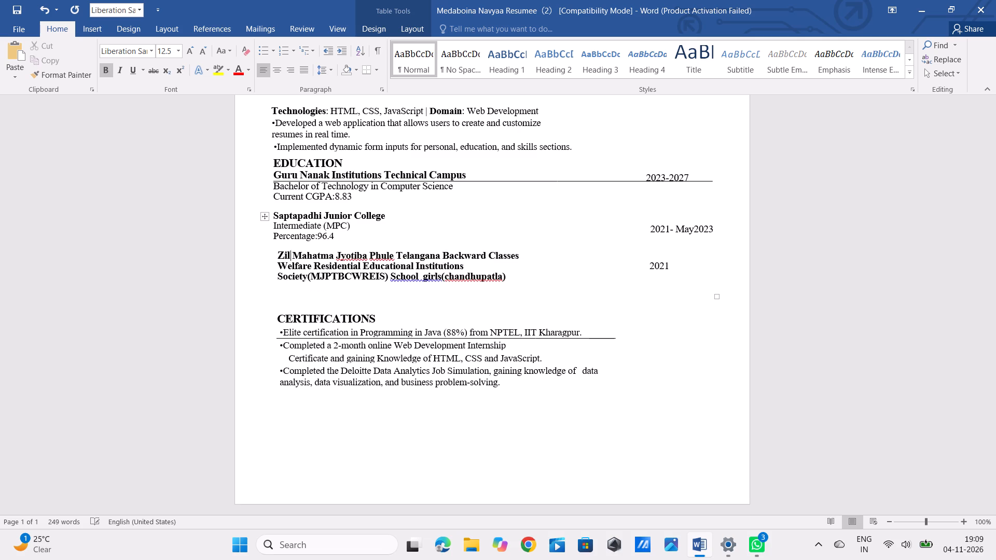
pyautogui.press('BackSpace')
pyautogui.press('BackSpace')
pyautogui.press('BackSpace')
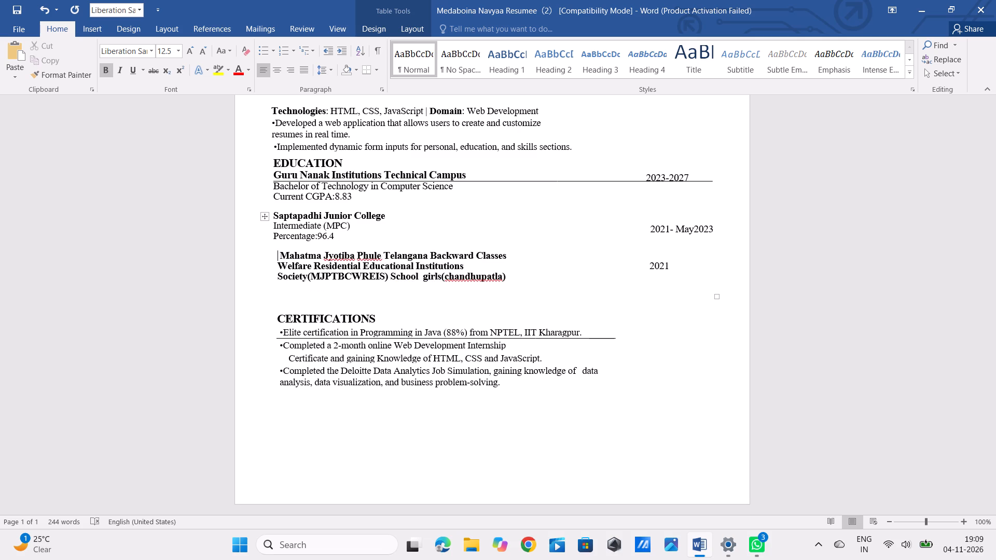
# Replace "Saptapadhi Junior College" in the Intermediate (MPC) entry with the copied Mahatma Jyotiba Phule (MJPTBCWREIS) girls' school name.
pyautogui.scroll(-1, 433, 254)
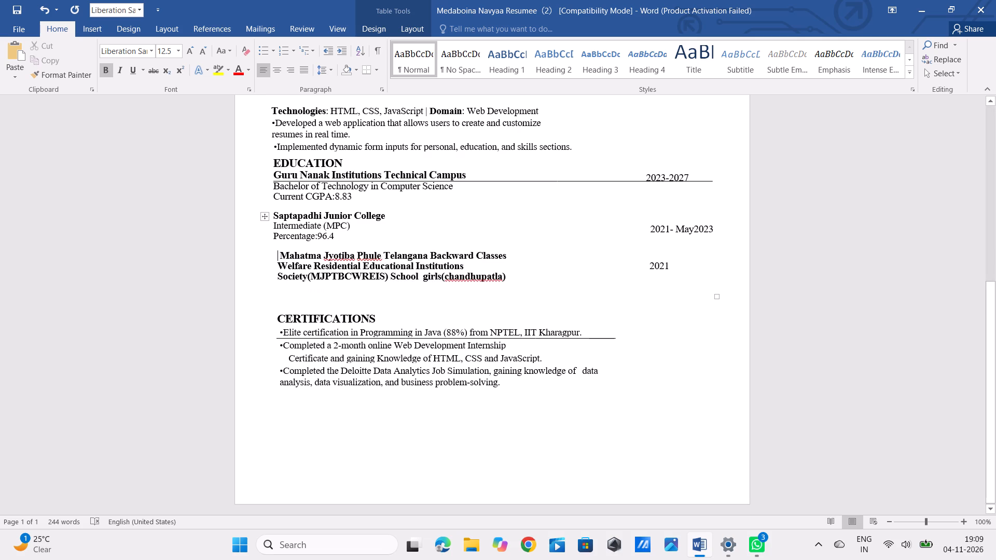
pyautogui.click(394, 215)
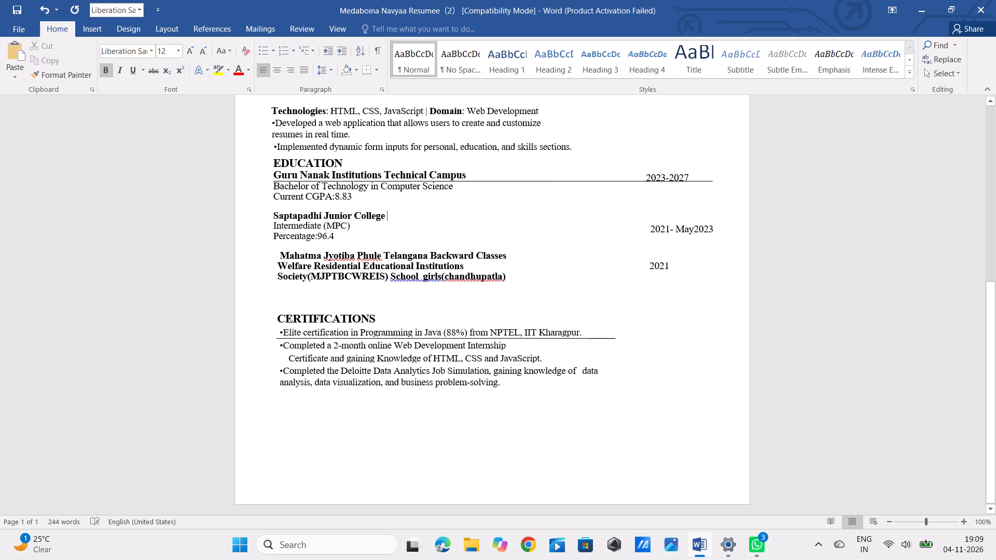
pyautogui.press('BackSpace')
pyautogui.press('BackSpace')
pyautogui.press('BackSpace')
pyautogui.press('BackSpace')
pyautogui.press('BackSpace')
pyautogui.press('BackSpace')
pyautogui.press('BackSpace')
pyautogui.press('BackSpace')
pyautogui.press('BackSpace')
pyautogui.press('BackSpace')
pyautogui.press('BackSpace')
pyautogui.press('BackSpace')
pyautogui.press('BackSpace')
pyautogui.press('BackSpace')
pyautogui.press('BackSpace')
pyautogui.press('BackSpace')
pyautogui.press('BackSpace')
pyautogui.press('BackSpace')
pyautogui.press('BackSpace')
pyautogui.press('BackSpace')
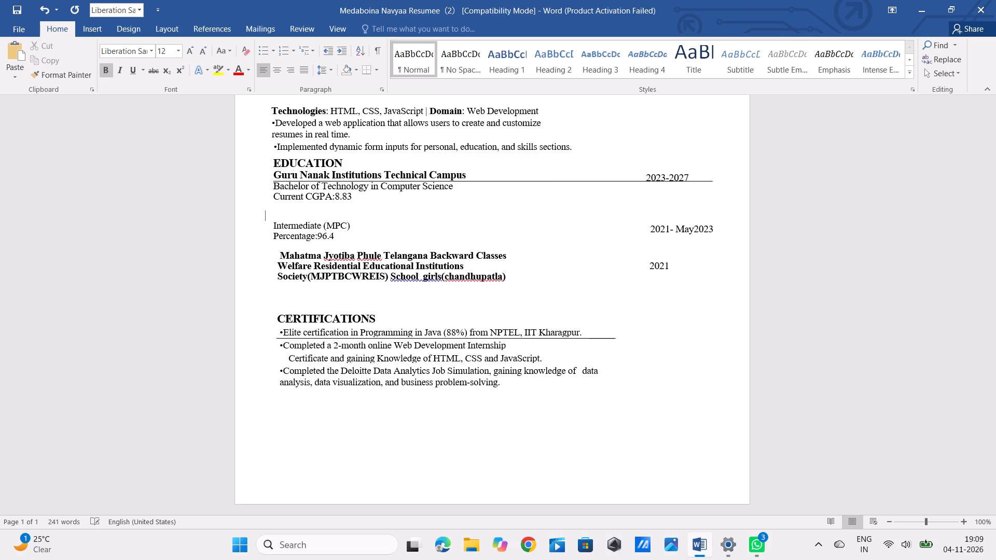
pyautogui.hotkey('ctrl', 'v')
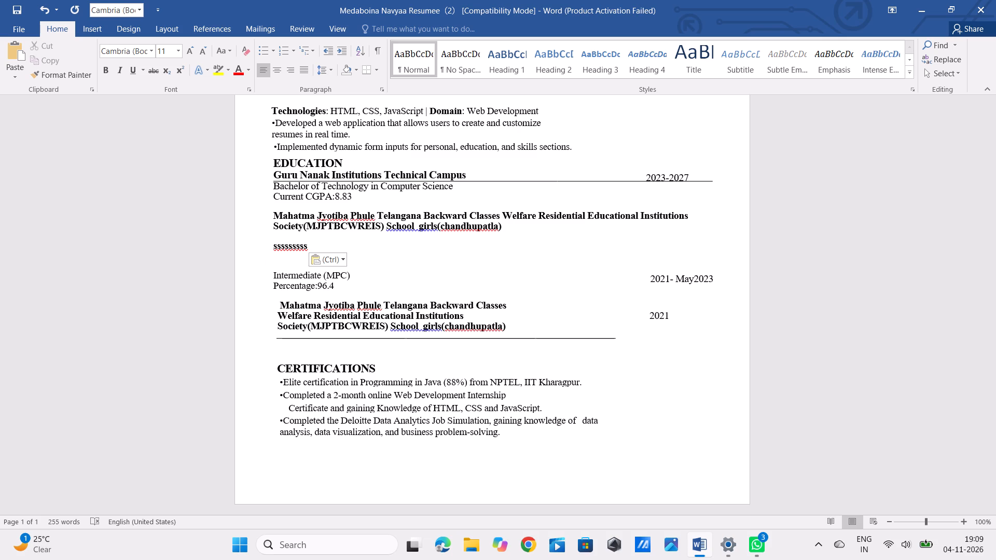
# Close the résumé document without saving its changes.
pyautogui.click(981, 7)
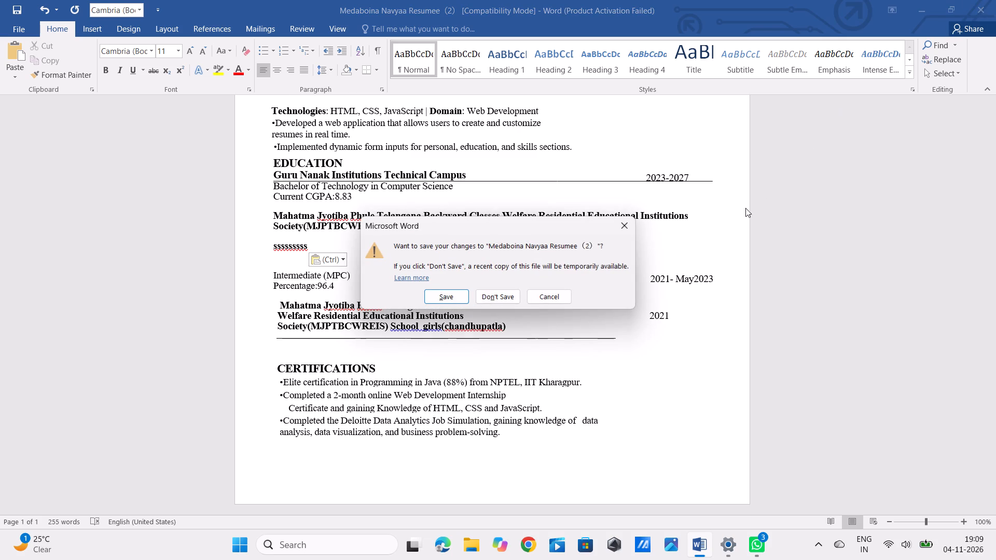
pyautogui.click(491, 305)
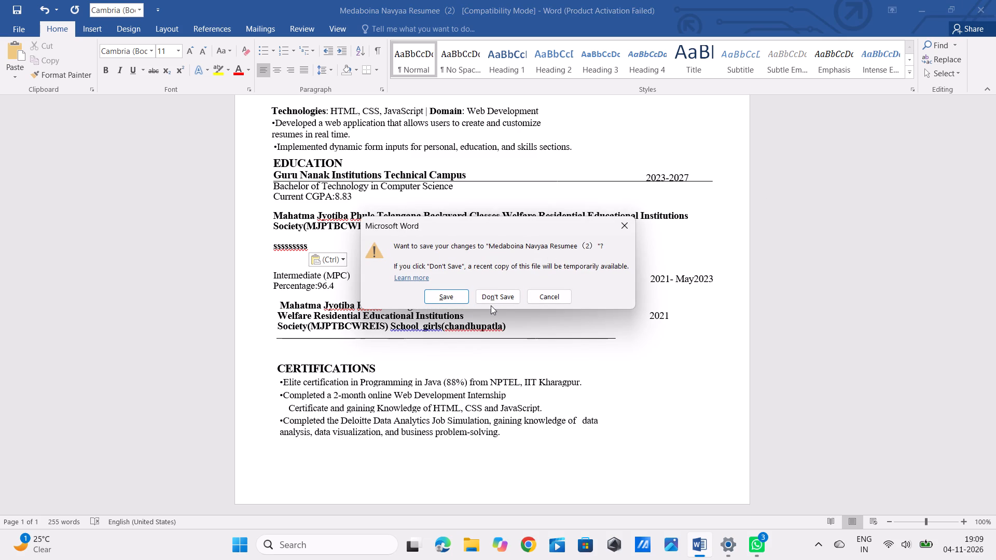
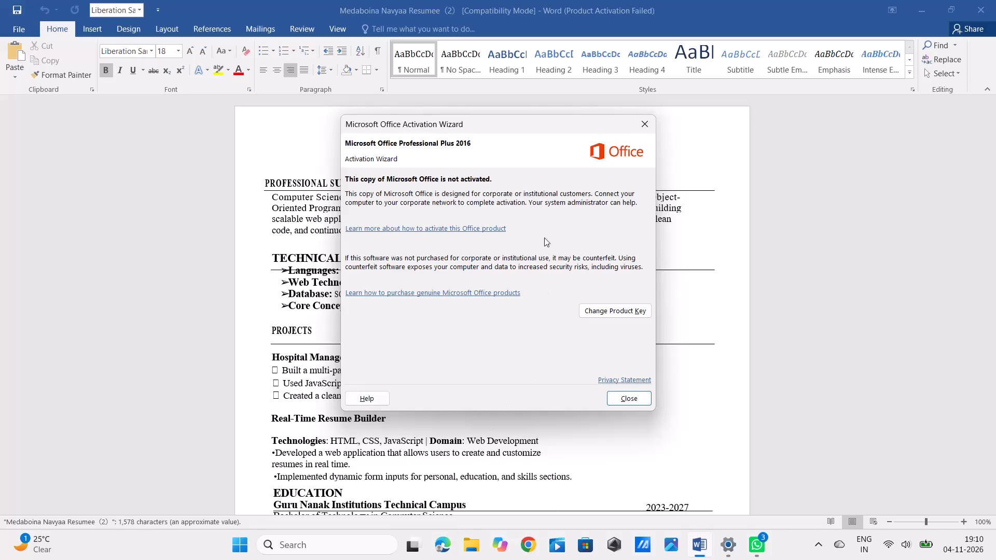
# Close the activation wizard and replace "Saptapadhi Junior" with the copied "MJPTBCWREIS" in the Intermediate (MPC) college name.
pyautogui.click(642, 124)
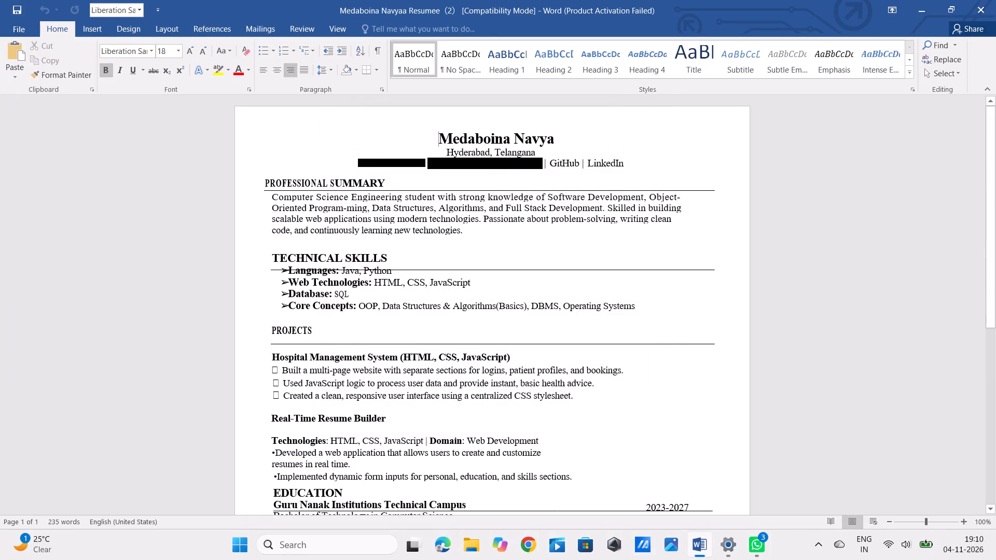
pyautogui.scroll(-2, 520, 299)
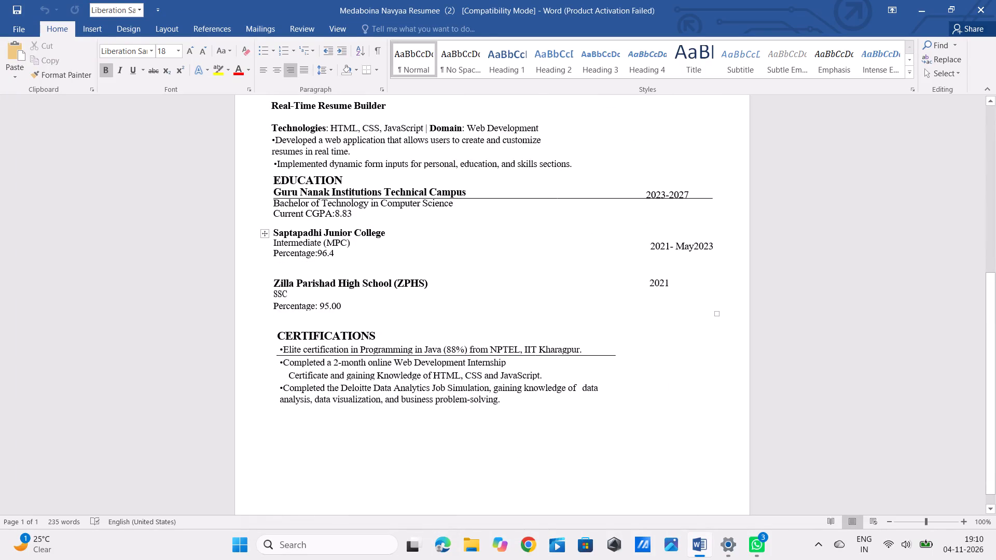
pyautogui.click(396, 235)
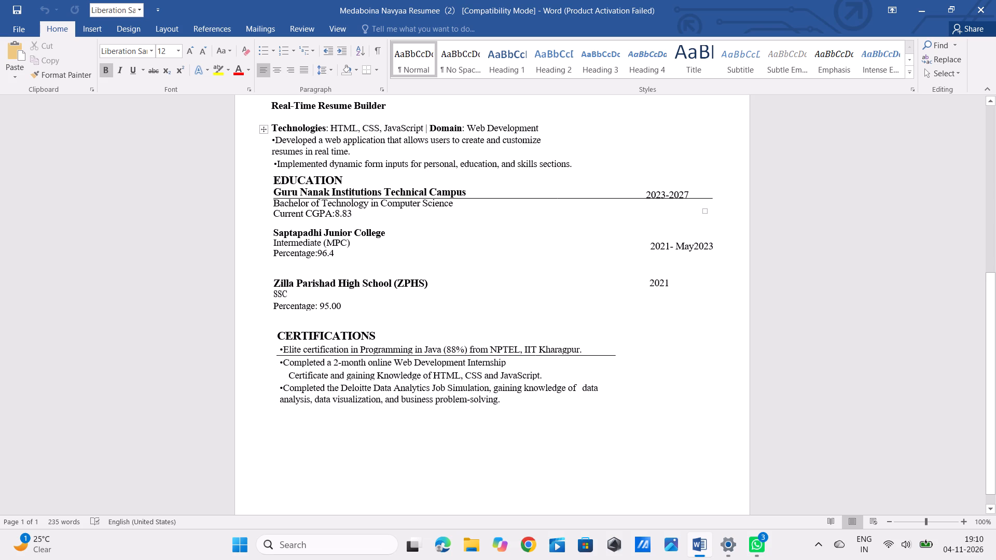
pyautogui.click(351, 230)
pyautogui.press('BackSpace')
pyautogui.press('BackSpace')
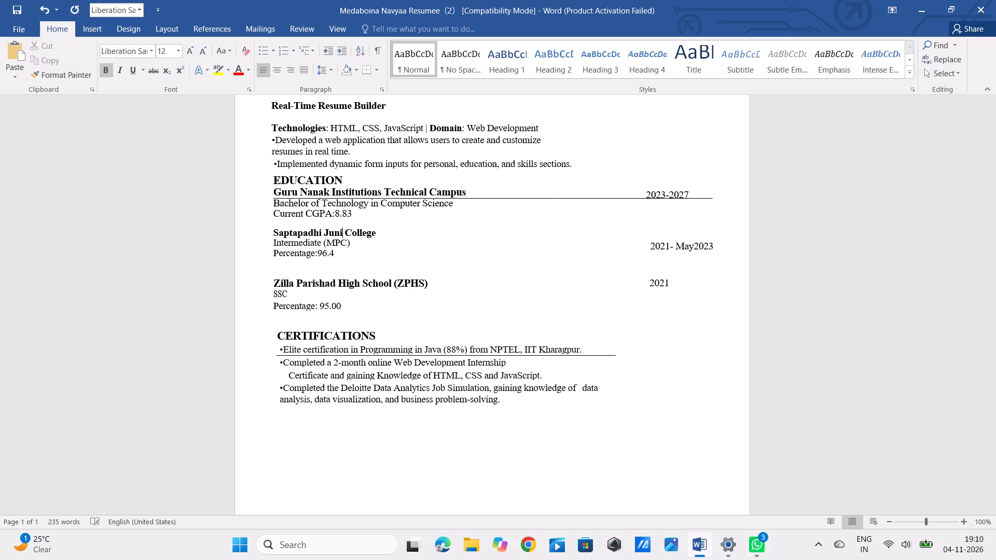
pyautogui.press('BackSpace')
pyautogui.press('BackSpace')
pyautogui.press('BackSpace')
pyautogui.press('BackSpace')
pyautogui.press('BackSpace')
pyautogui.press('BackSpace')
pyautogui.press('BackSpace')
pyautogui.press('BackSpace')
pyautogui.press('BackSpace')
pyautogui.press('BackSpace')
pyautogui.press('BackSpace')
pyautogui.press('BackSpace')
pyautogui.press('BackSpace')
pyautogui.press('BackSpace')
pyautogui.press('BackSpace')
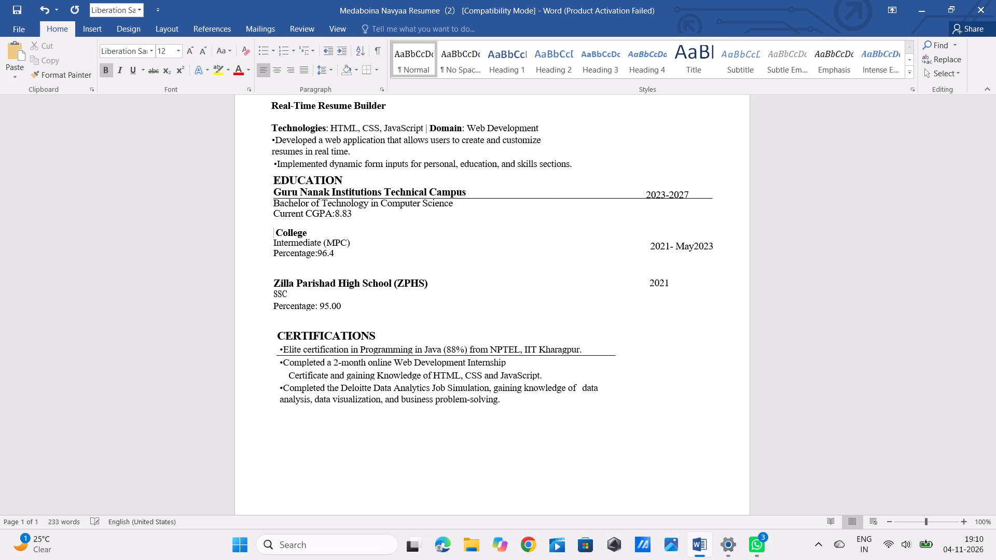
pyautogui.hotkey('ctrl', 'v')
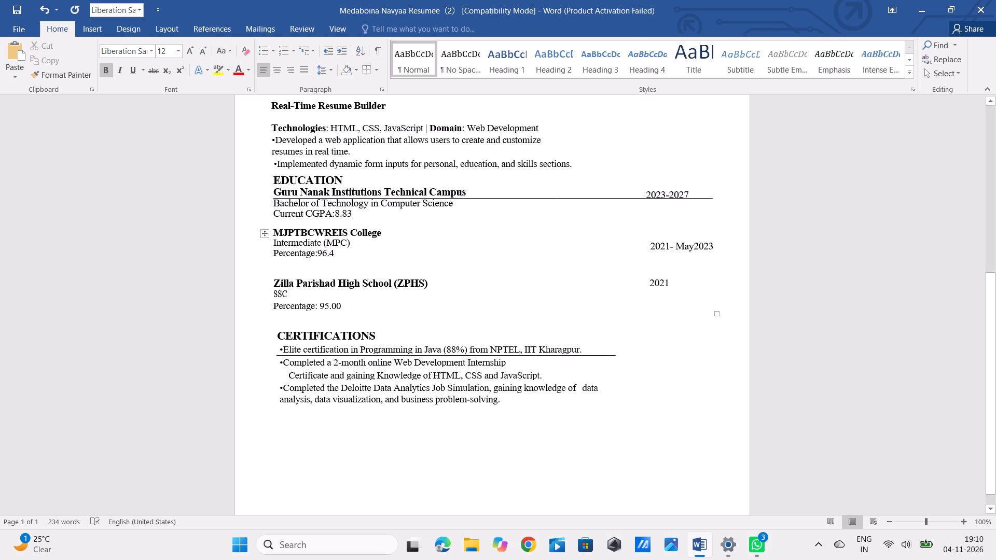
# Replace "Zilla Parishad High" with "MJPTBCWRIS" before "School (ZPHS)" in the 2021 education entry.
pyautogui.click(361, 284)
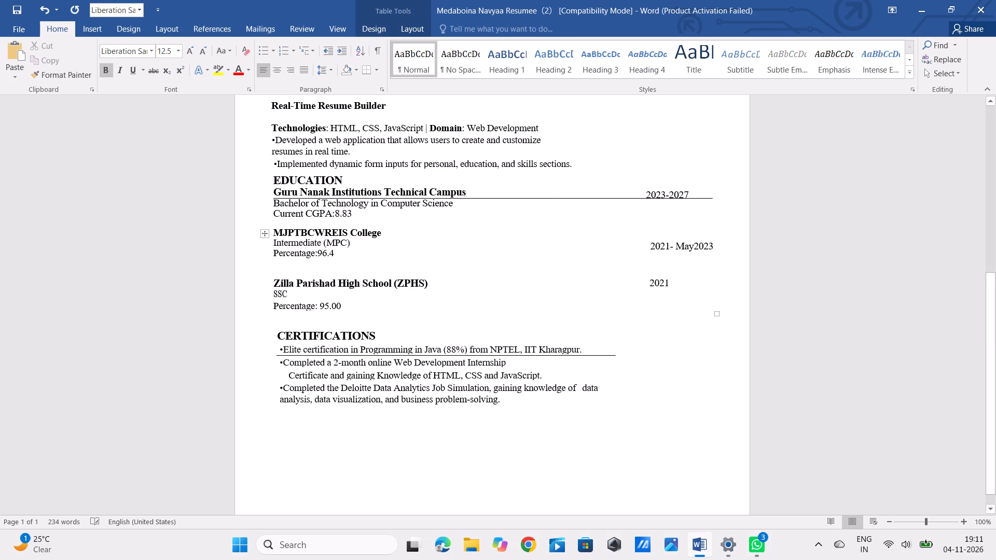
pyautogui.press('BackSpace')
pyautogui.press('BackSpace')
pyautogui.press('BackSpace')
pyautogui.press('BackSpace')
pyautogui.press('BackSpace')
pyautogui.press('BackSpace')
pyautogui.press('BackSpace')
pyautogui.press('BackSpace')
pyautogui.press('BackSpace')
pyautogui.press('BackSpace')
pyautogui.press('BackSpace')
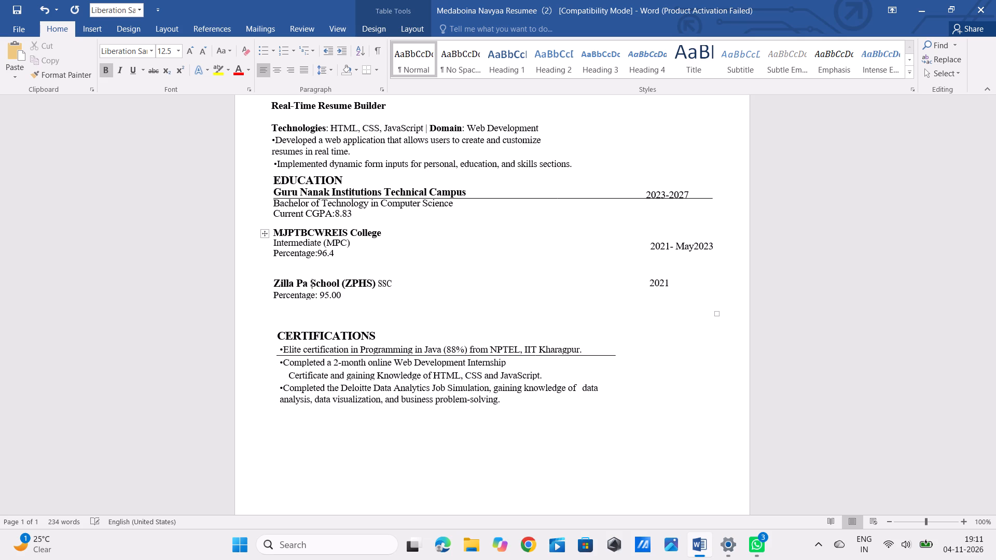
pyautogui.press('BackSpace')
pyautogui.press('BackSpace')
pyautogui.press('BackSpace')
pyautogui.press('BackSpace')
pyautogui.press('BackSpace')
pyautogui.press('BackSpace')
pyautogui.press('BackSpace')
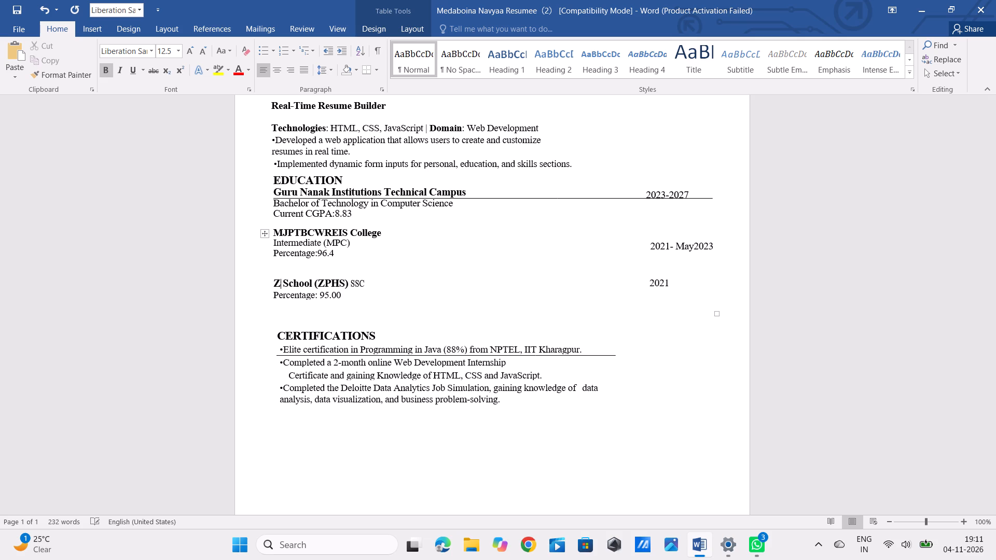
pyautogui.press('BackSpace')
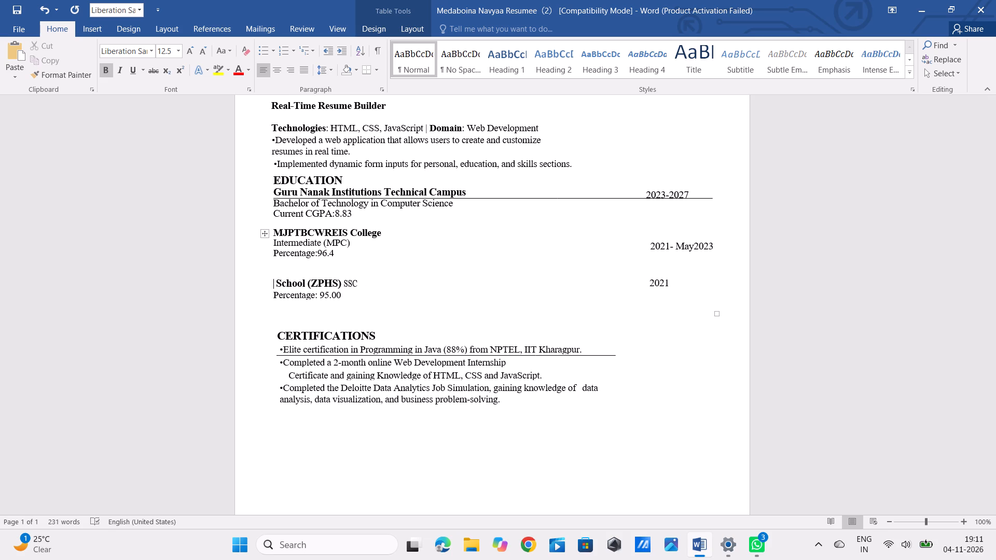
pyautogui.hotkey('ctrl', 'c')
pyautogui.hotkey('ctrl', 'c')
pyautogui.press('m')
pyautogui.press('j')
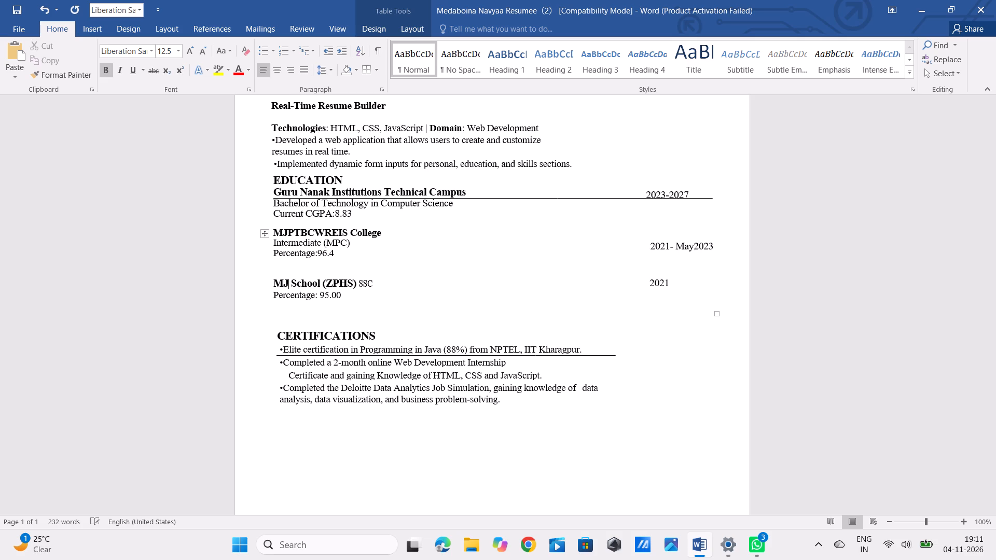
pyautogui.press('p')
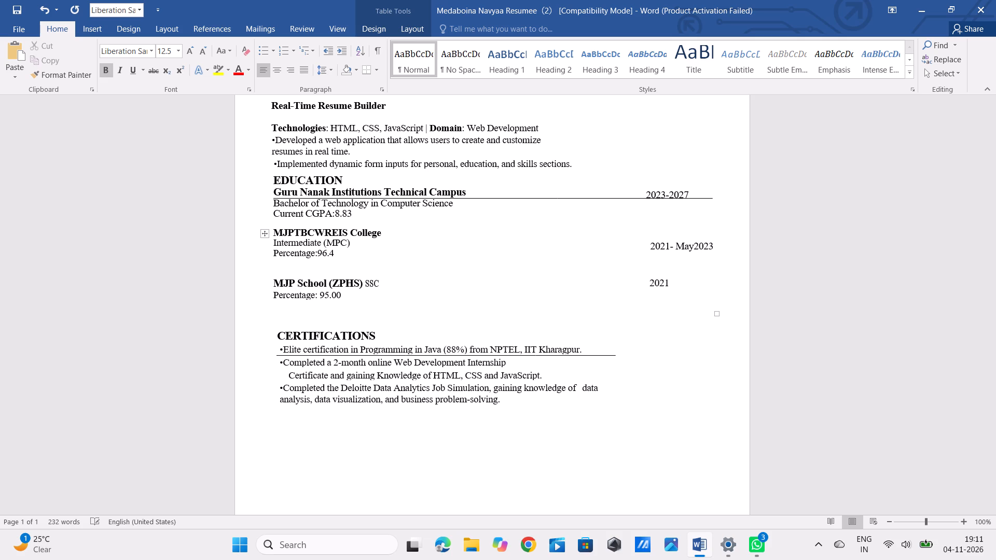
pyautogui.write('TB')
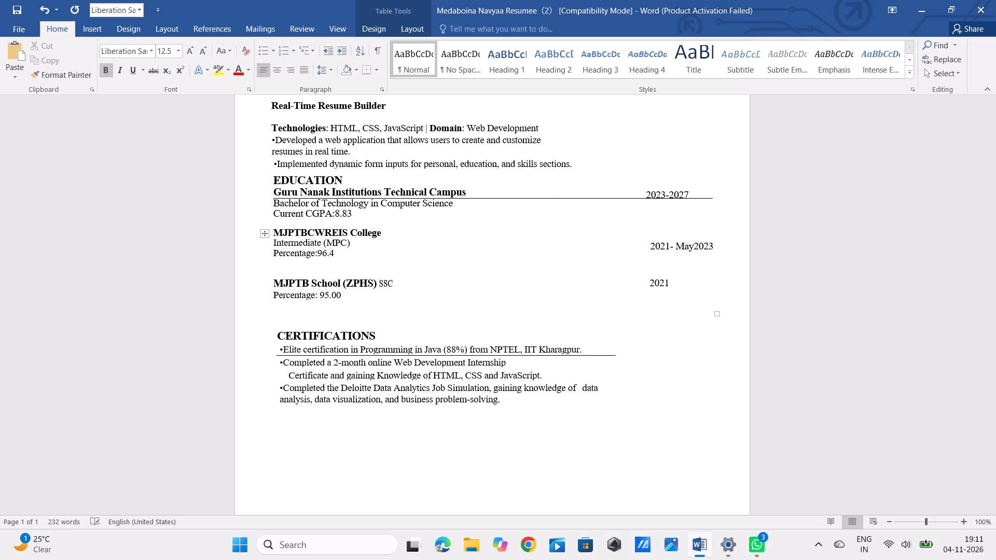
pyautogui.press('c')
pyautogui.press('w')
pyautogui.press('r')
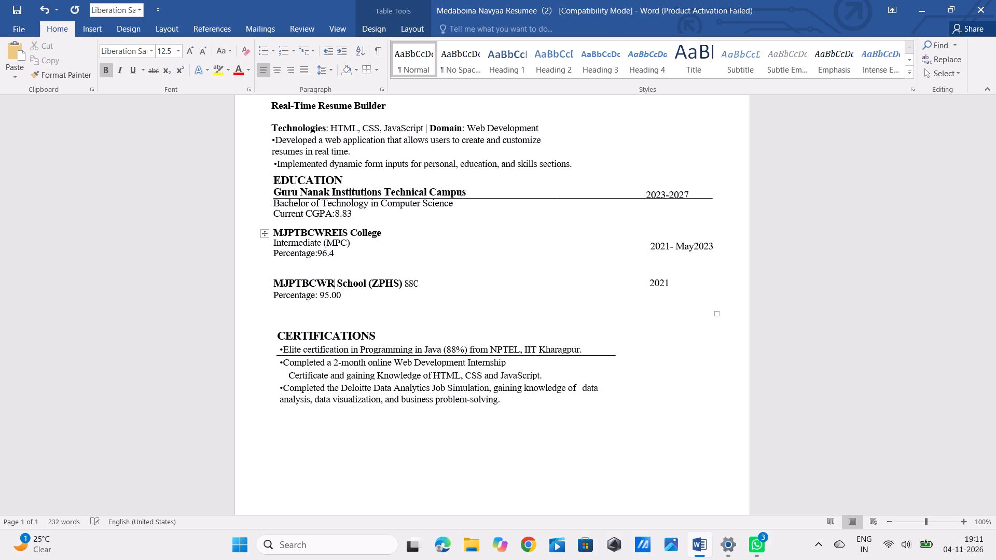
pyautogui.write('IS')
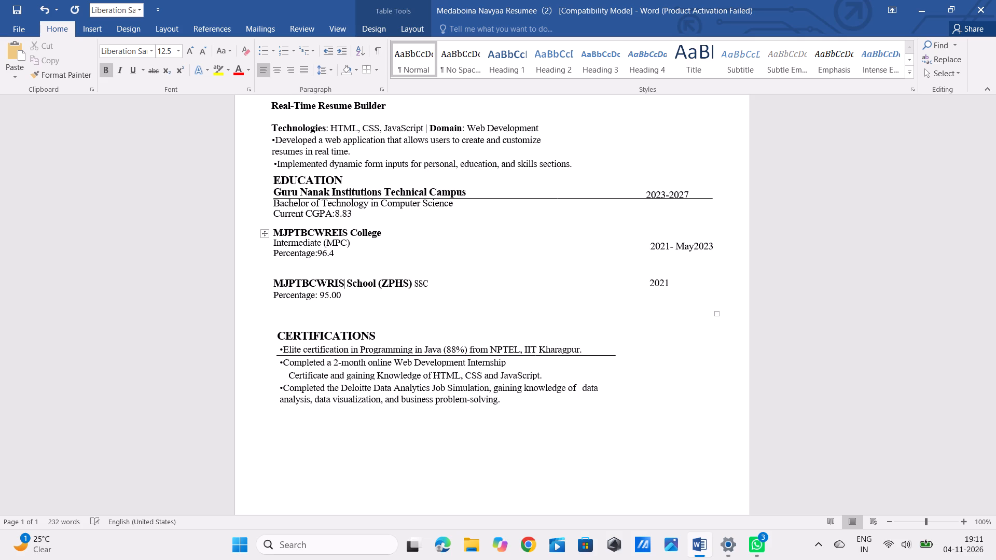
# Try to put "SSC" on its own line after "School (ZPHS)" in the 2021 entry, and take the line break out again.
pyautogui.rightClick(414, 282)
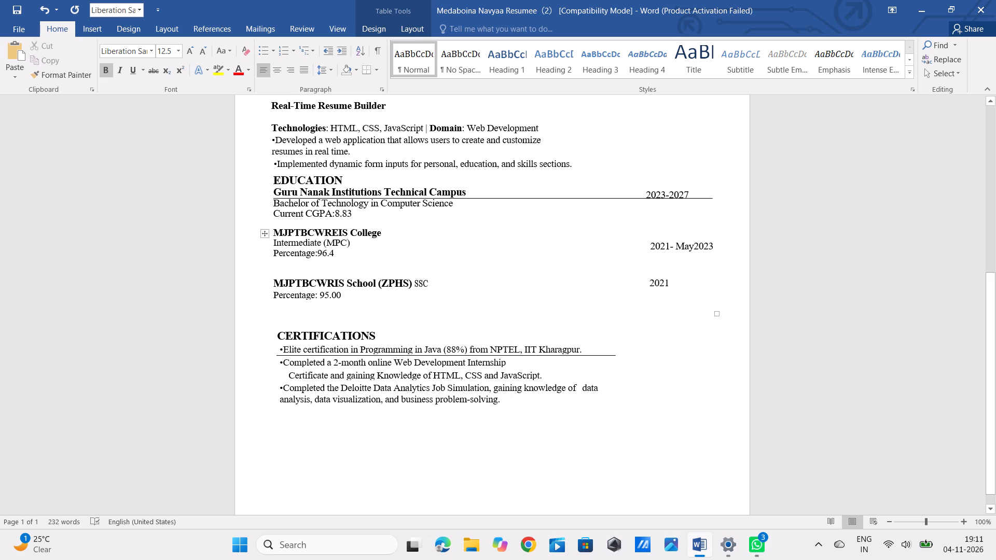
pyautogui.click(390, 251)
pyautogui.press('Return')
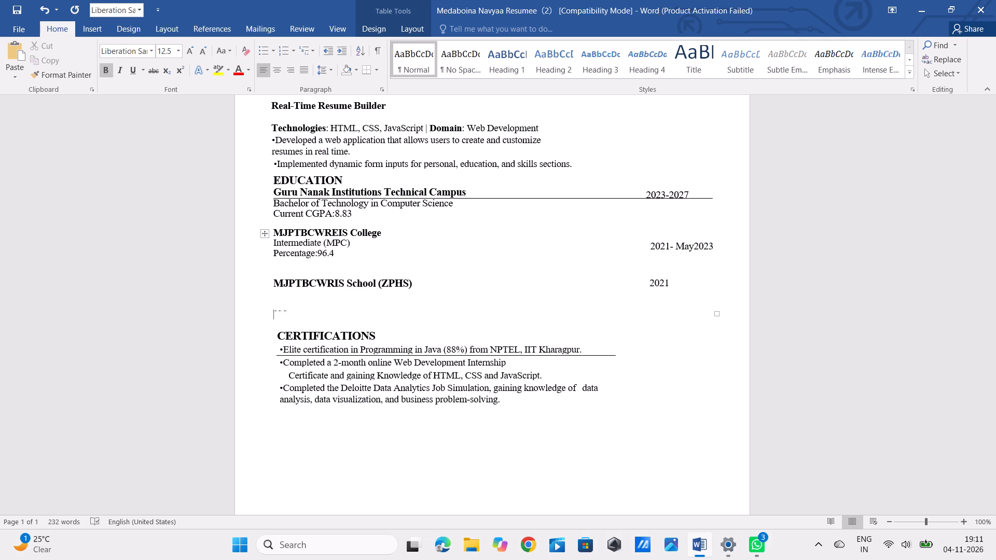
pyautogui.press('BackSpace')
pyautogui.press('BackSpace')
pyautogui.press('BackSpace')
# Delete "(ZPHS)" after "MJPTBCWRIS School" in the 2021 education entry.
pyautogui.press('BackSpace')
pyautogui.press('BackSpace')
pyautogui.press('BackSpace')
pyautogui.press('BackSpace')
pyautogui.press('BackSpace')
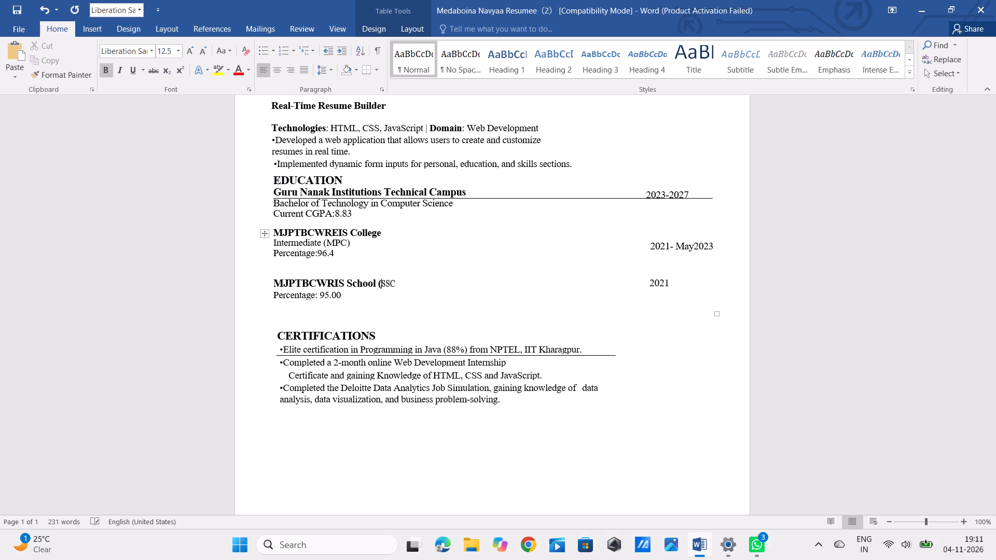
pyautogui.press('BackSpace')
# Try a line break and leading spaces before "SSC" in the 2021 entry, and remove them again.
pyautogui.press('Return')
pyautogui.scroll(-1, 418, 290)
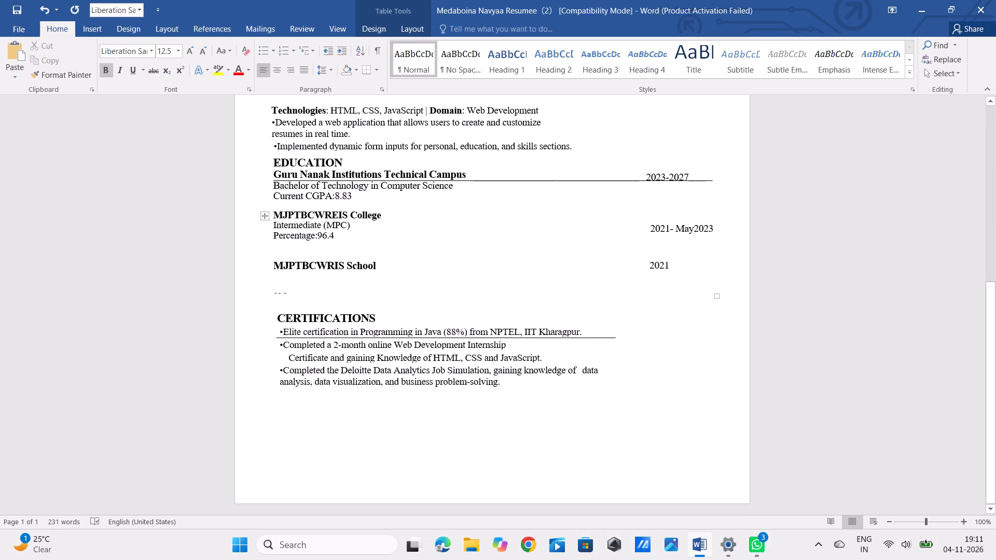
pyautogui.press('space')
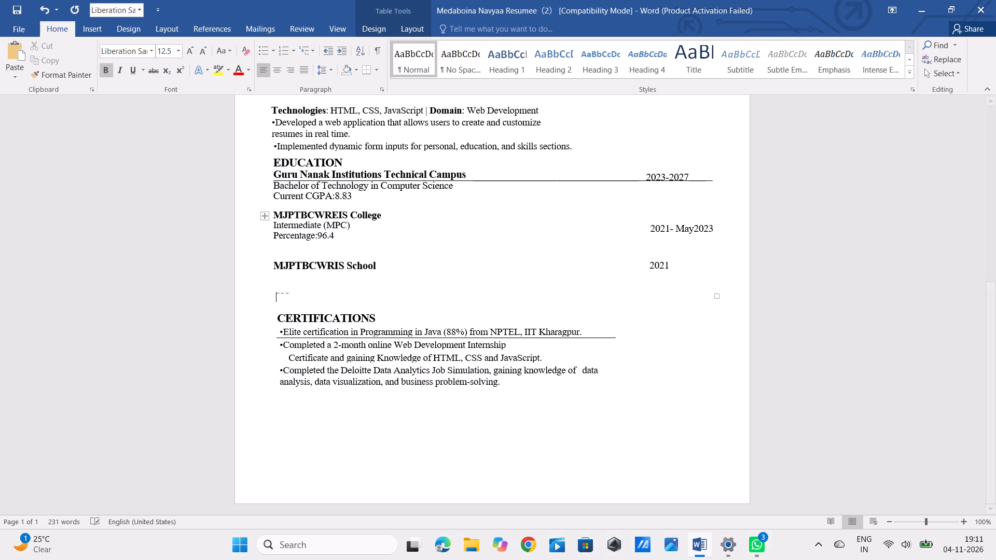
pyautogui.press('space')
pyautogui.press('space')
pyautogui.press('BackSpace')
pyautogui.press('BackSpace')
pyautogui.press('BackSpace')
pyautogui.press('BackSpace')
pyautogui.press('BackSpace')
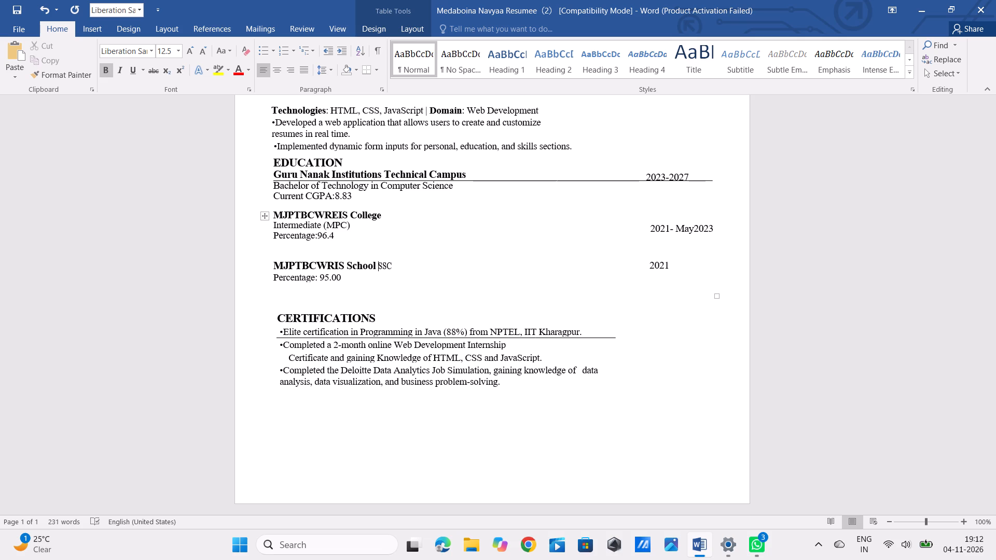
# Insert a line break between "MJPTBCWRIS School" and "SSC" in the 2021 education entry.
pyautogui.click(382, 215)
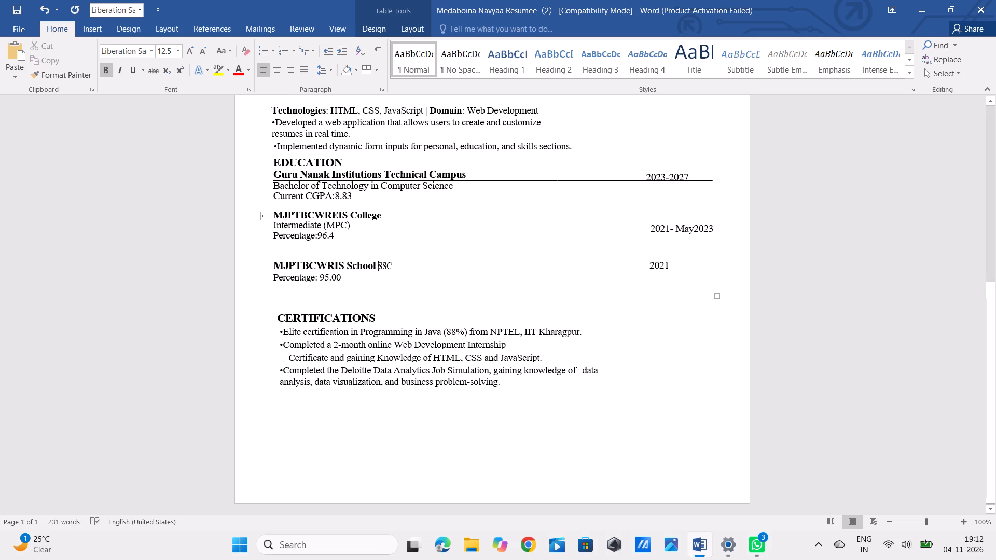
pyautogui.click(377, 264)
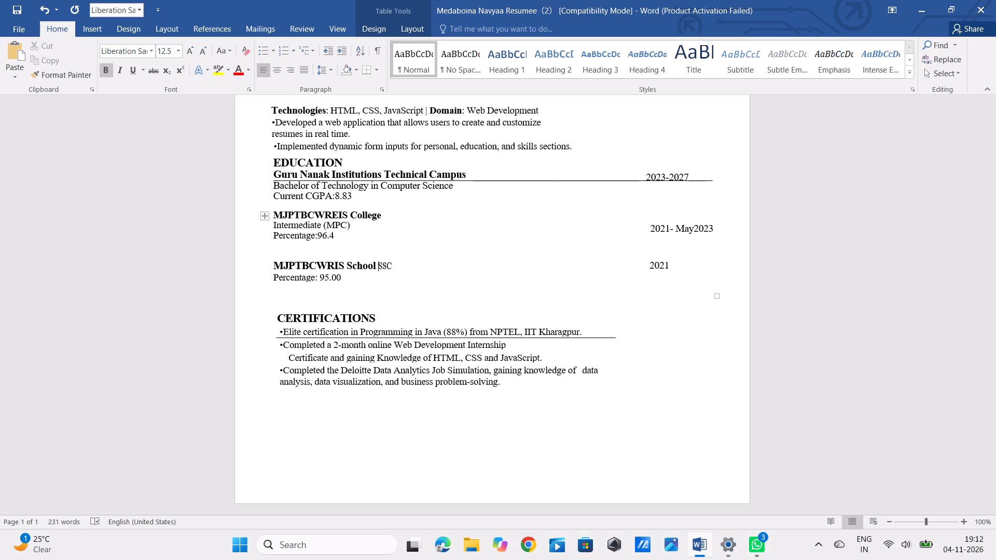
pyautogui.press('Return')
pyautogui.scroll(-1, 377, 264)
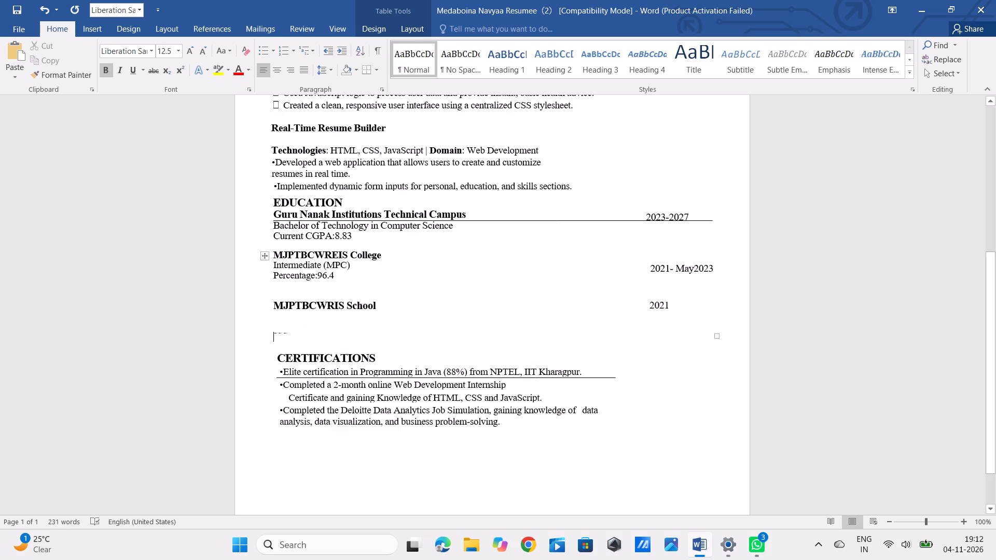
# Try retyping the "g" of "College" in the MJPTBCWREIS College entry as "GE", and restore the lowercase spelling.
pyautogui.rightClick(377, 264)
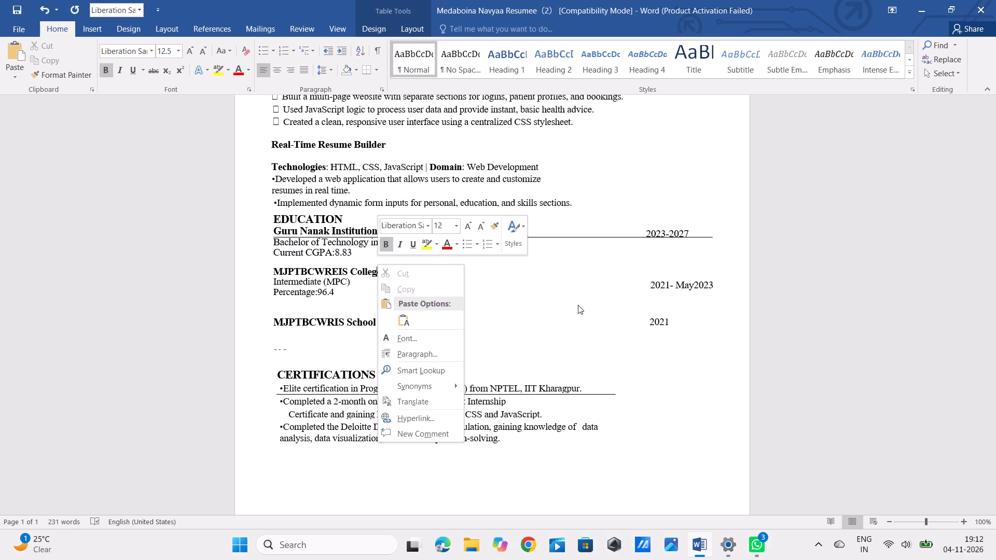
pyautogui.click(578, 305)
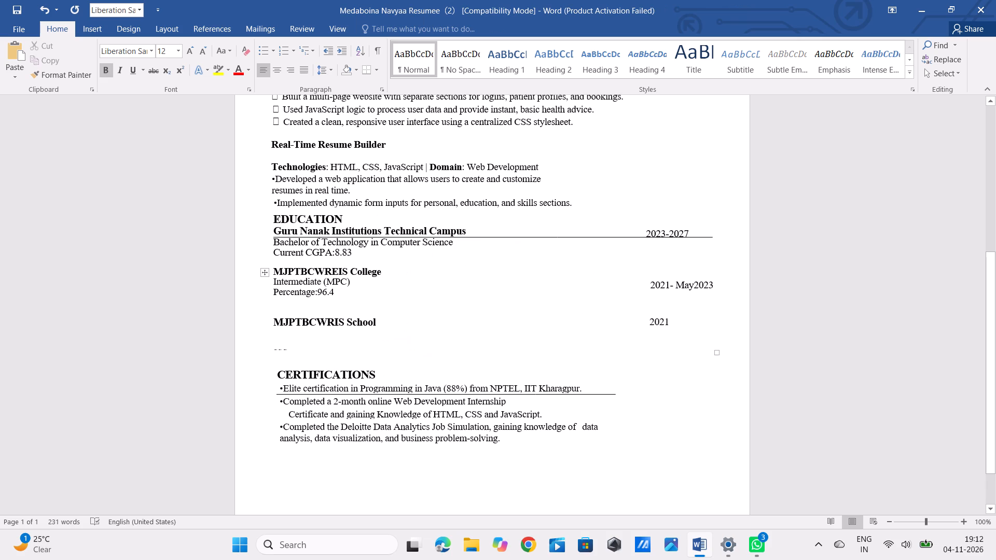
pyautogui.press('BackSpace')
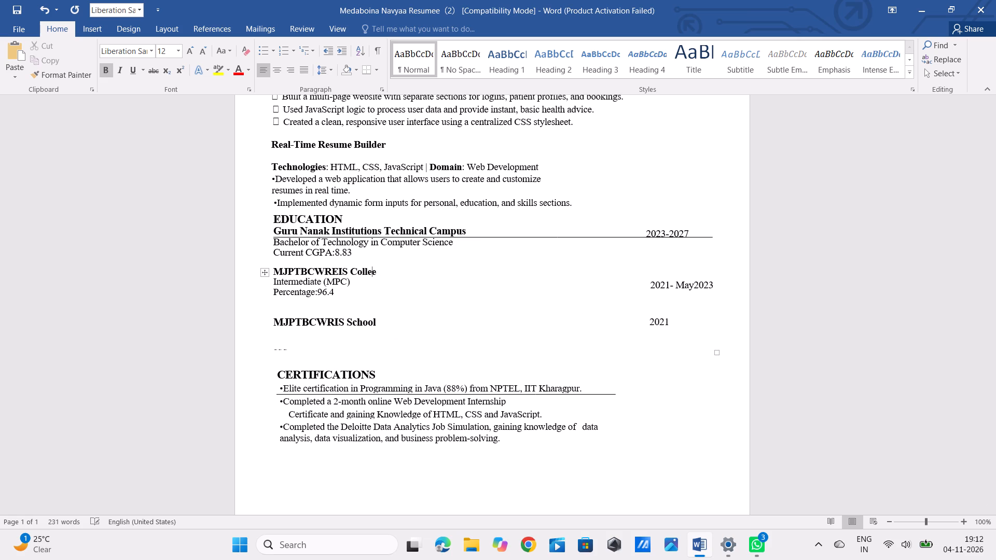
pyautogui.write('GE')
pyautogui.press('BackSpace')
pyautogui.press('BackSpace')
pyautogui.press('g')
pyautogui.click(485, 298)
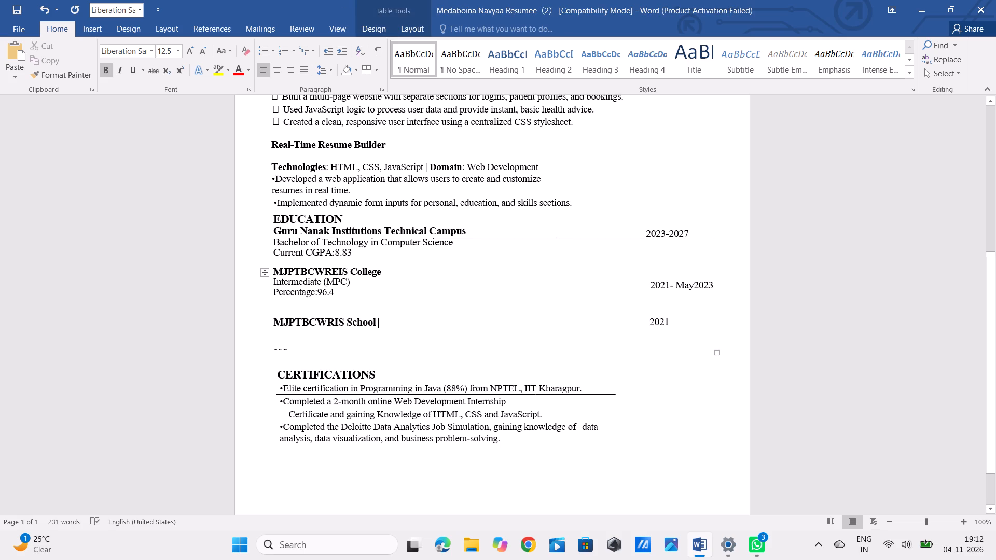
# Delete the candidate's name from the heading line above "Hyderabad, Telangana".
pyautogui.scroll(-2, 417, 296)
pyautogui.scroll(3, 417, 296)
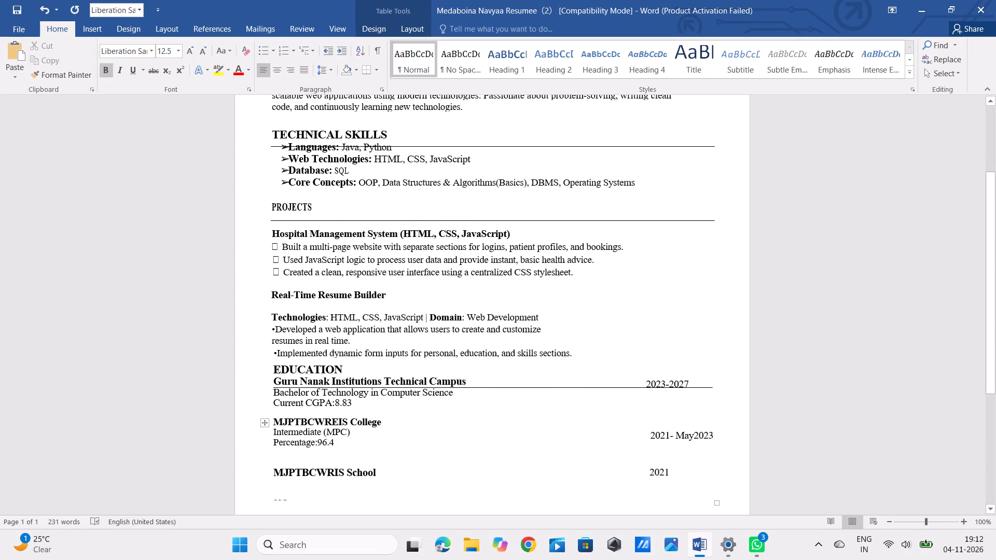
pyautogui.scroll(2, 312, 220)
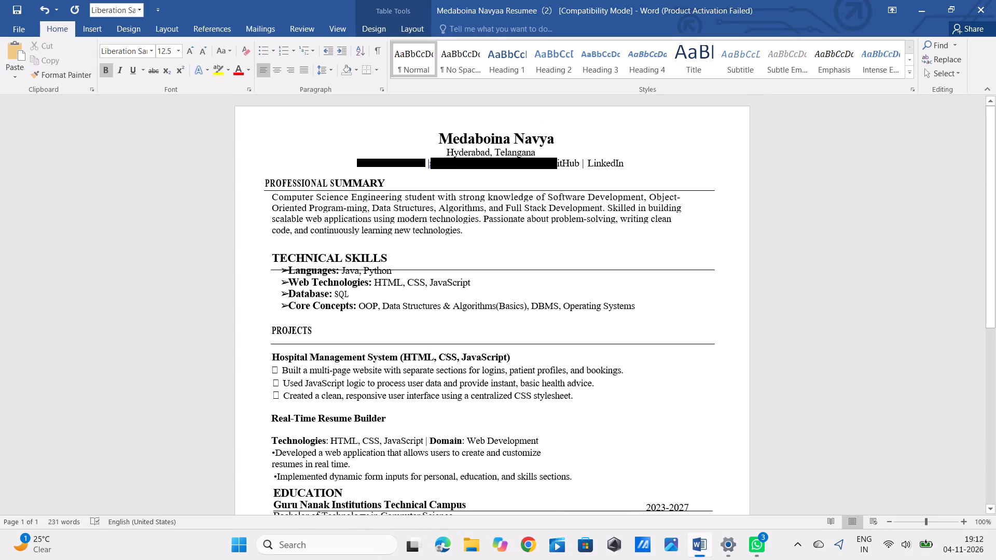
pyautogui.click(560, 138)
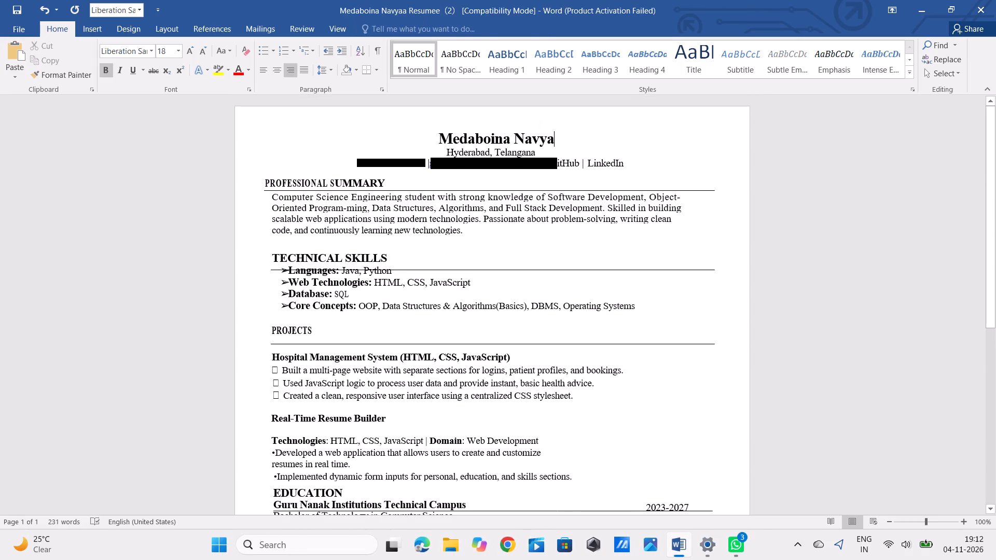
pyautogui.press('BackSpace')
pyautogui.press('BackSpace')
pyautogui.press('BackSpace')
pyautogui.press('BackSpace')
pyautogui.press('BackSpace')
pyautogui.press('BackSpace')
pyautogui.press('BackSpace')
pyautogui.press('BackSpace')
pyautogui.press('BackSpace')
pyautogui.press('BackSpace')
pyautogui.press('BackSpace')
pyautogui.press('BackSpace')
pyautogui.press('BackSpace')
pyautogui.press('BackSpace')
pyautogui.press('BackSpace')
pyautogui.press('BackSpace')
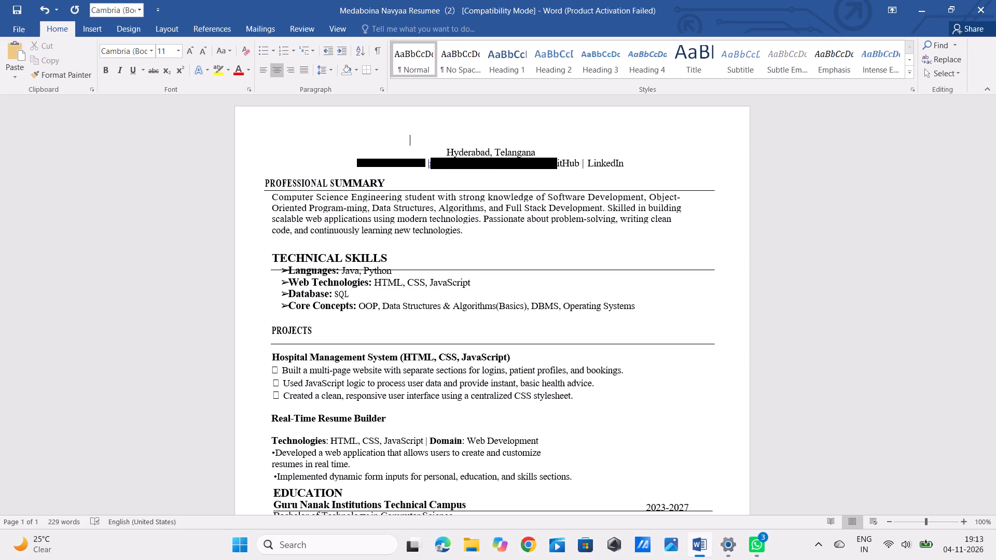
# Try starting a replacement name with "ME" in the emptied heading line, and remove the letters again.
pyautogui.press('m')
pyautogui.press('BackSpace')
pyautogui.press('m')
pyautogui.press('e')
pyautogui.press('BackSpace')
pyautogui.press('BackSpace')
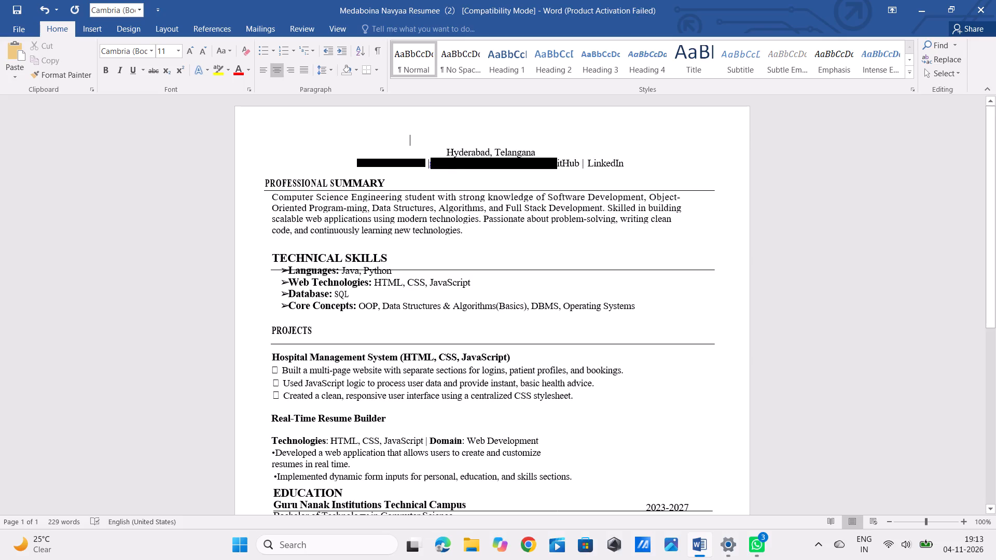
# Close the résumé document.
pyautogui.rightClick(387, 353)
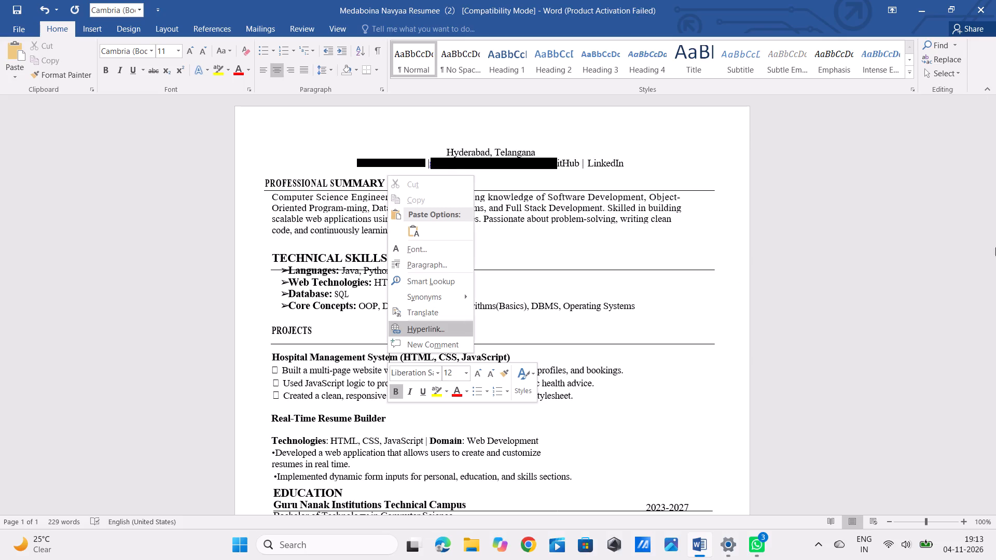
pyautogui.click(988, 4)
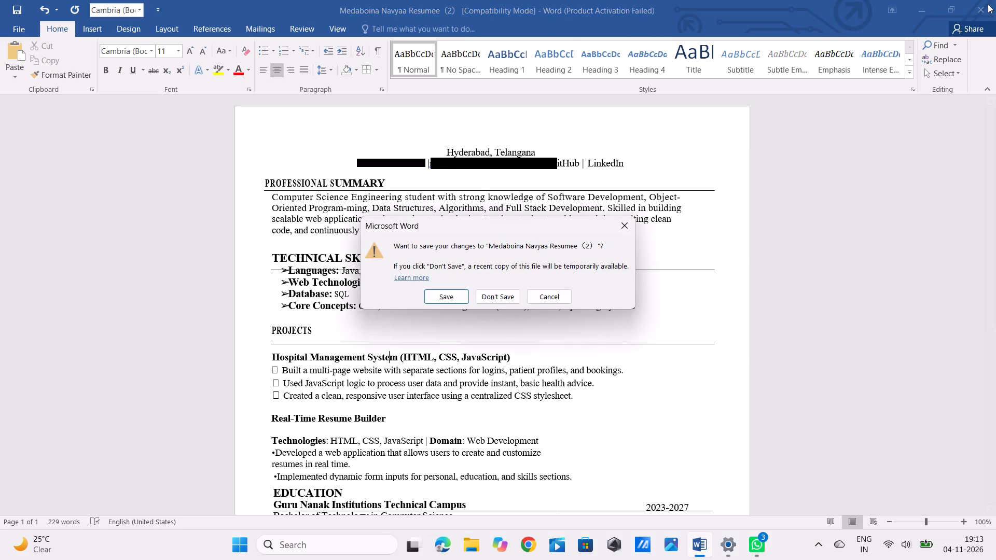
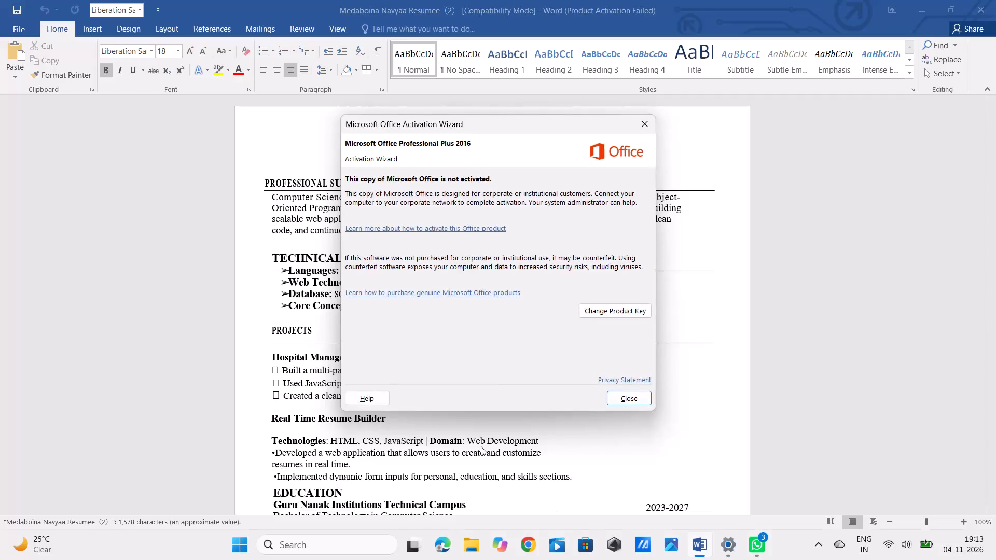
# Dismiss the Microsoft Office Activation Wizard.
pyautogui.click(641, 117)
# Add several spaces and blank lines after the SSC percentage in the Education section.
pyautogui.scroll(-2, 570, 346)
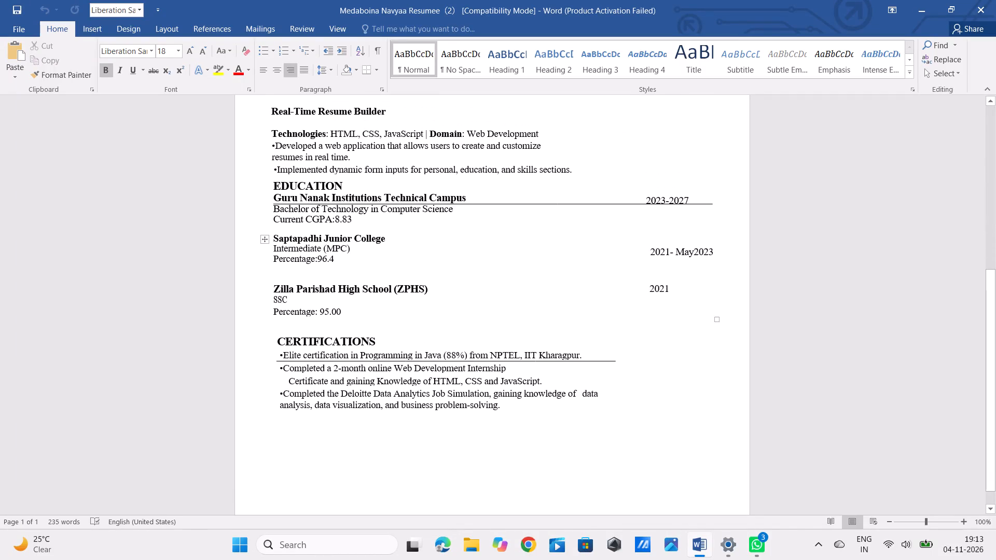
pyautogui.click(349, 312)
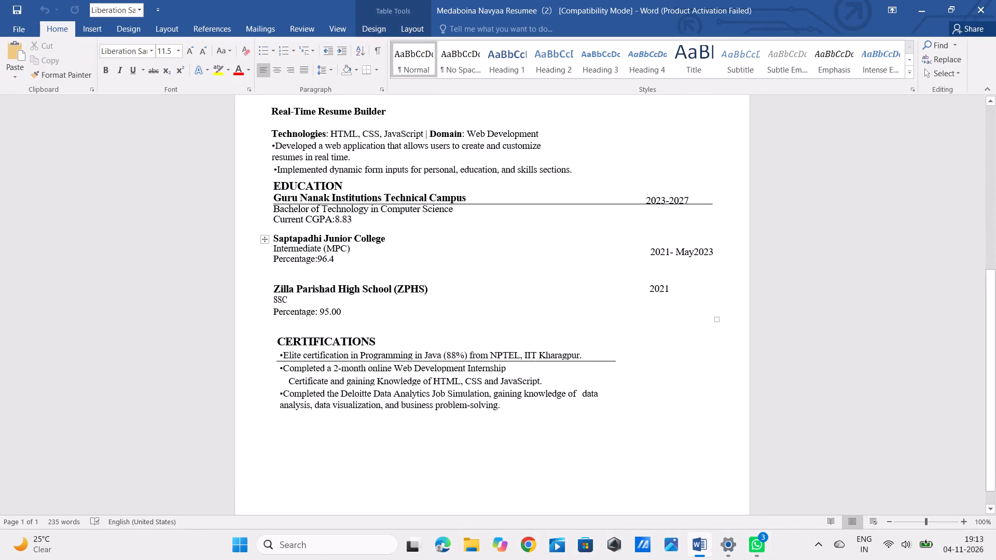
pyautogui.press('Return')
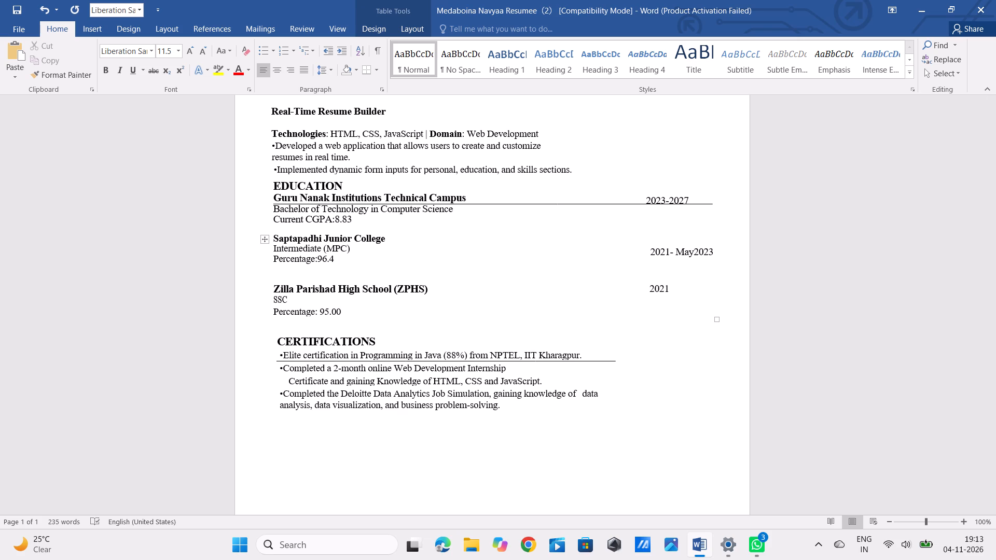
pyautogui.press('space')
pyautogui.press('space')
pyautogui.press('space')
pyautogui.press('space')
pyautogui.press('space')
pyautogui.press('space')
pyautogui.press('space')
pyautogui.press('Return')
pyautogui.press('Return')
pyautogui.press('Return')
pyautogui.press('Return')
pyautogui.press('Return')
pyautogui.press('Return')
# Replace the name in the résumé heading above "Hyderabad, Telangana" with the new candidate's full name.
pyautogui.scroll(1, 349, 312)
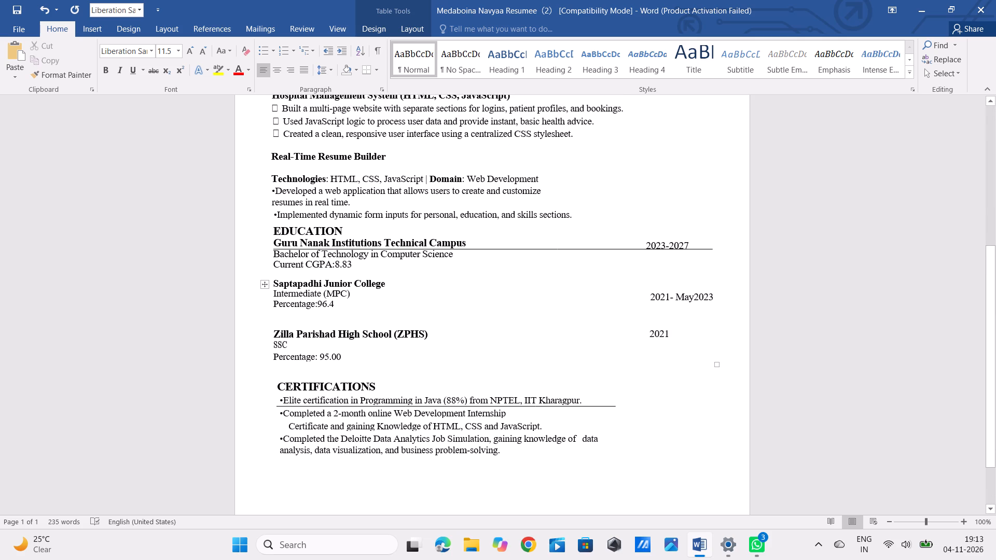
pyautogui.scroll(3, 349, 312)
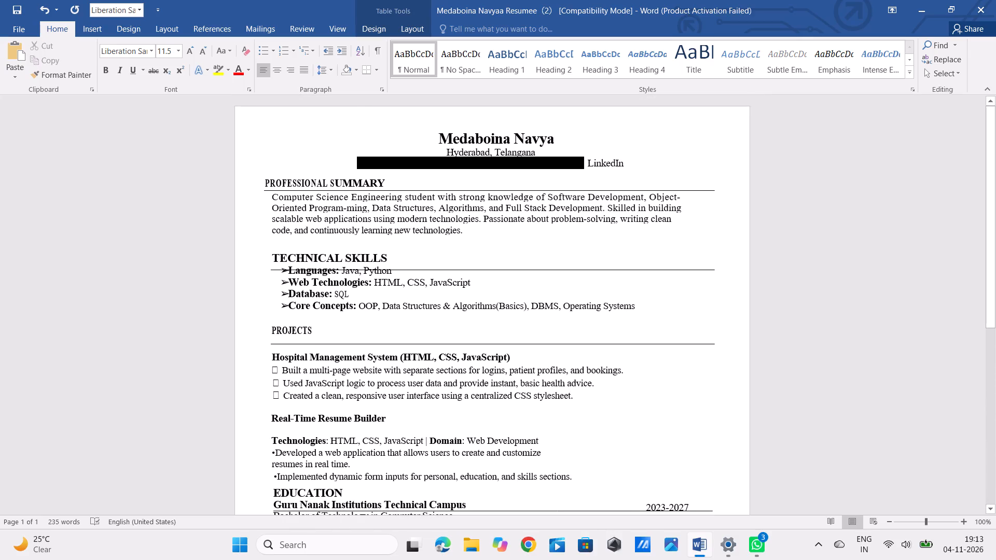
pyautogui.click(557, 141)
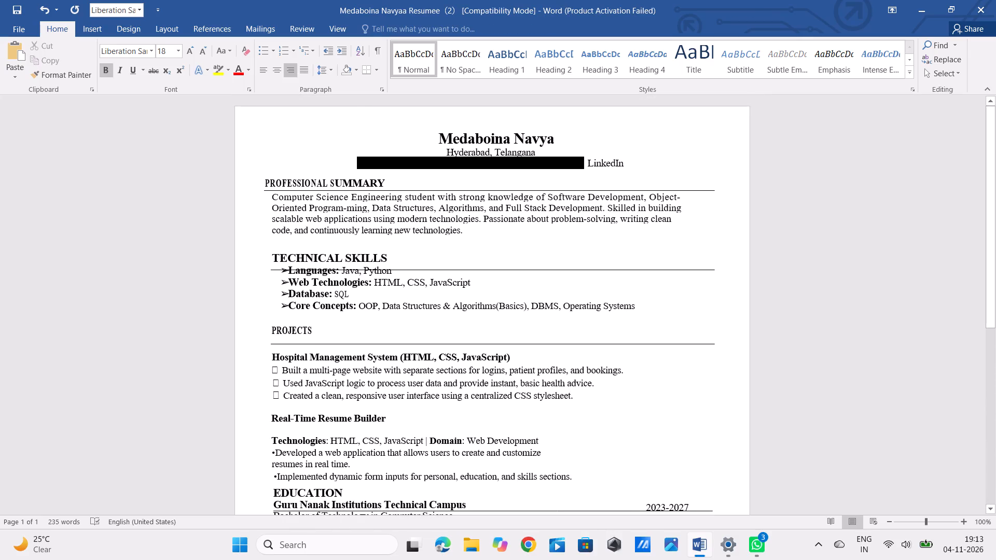
pyautogui.press('BackSpace')
pyautogui.press('BackSpace')
pyautogui.press('BackSpace')
pyautogui.press('BackSpace')
pyautogui.press('BackSpace')
pyautogui.press('BackSpace')
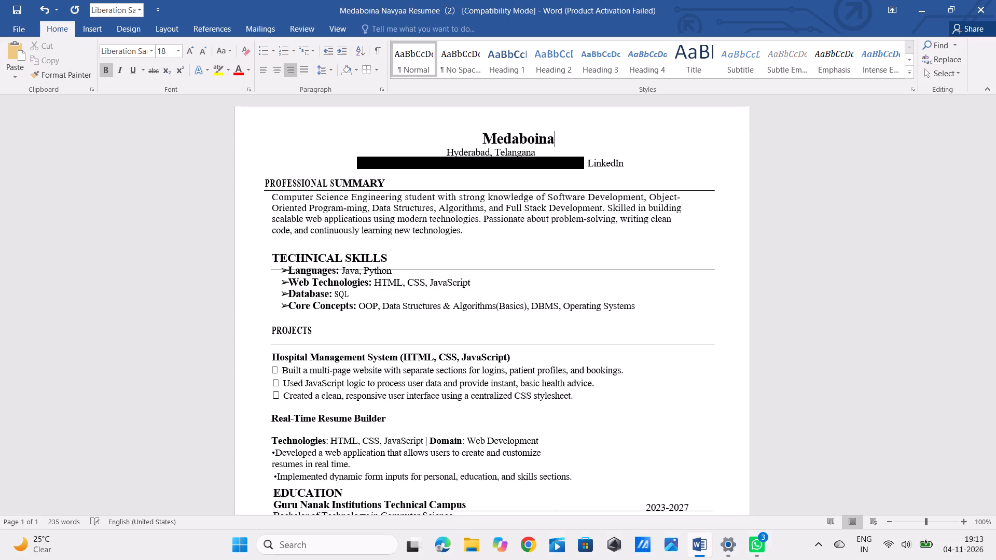
pyautogui.press('BackSpace')
pyautogui.press('BackSpace')
pyautogui.press('BackSpace')
pyautogui.press('BackSpace')
pyautogui.press('BackSpace')
pyautogui.press('BackSpace')
pyautogui.press('BackSpace')
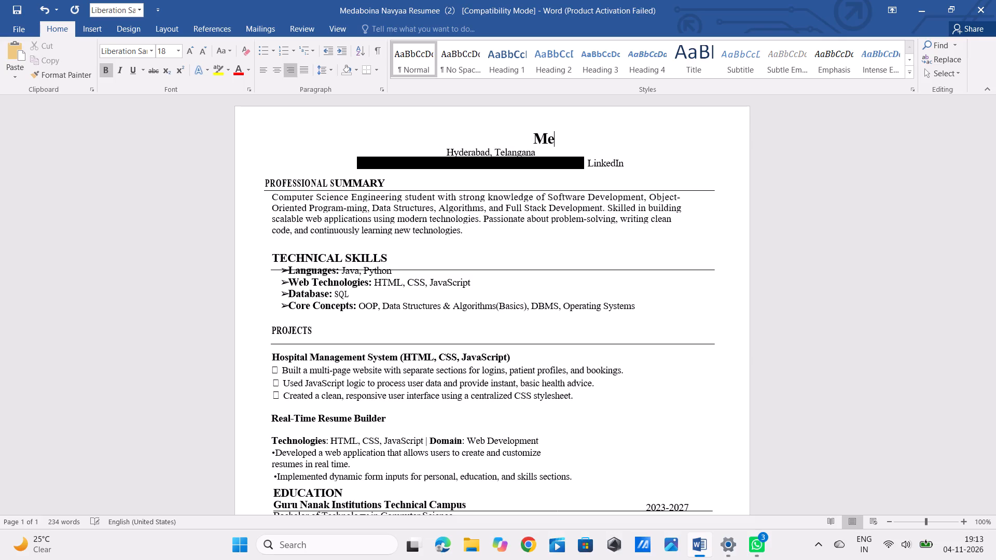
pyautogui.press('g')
pyautogui.press('BackSpace')
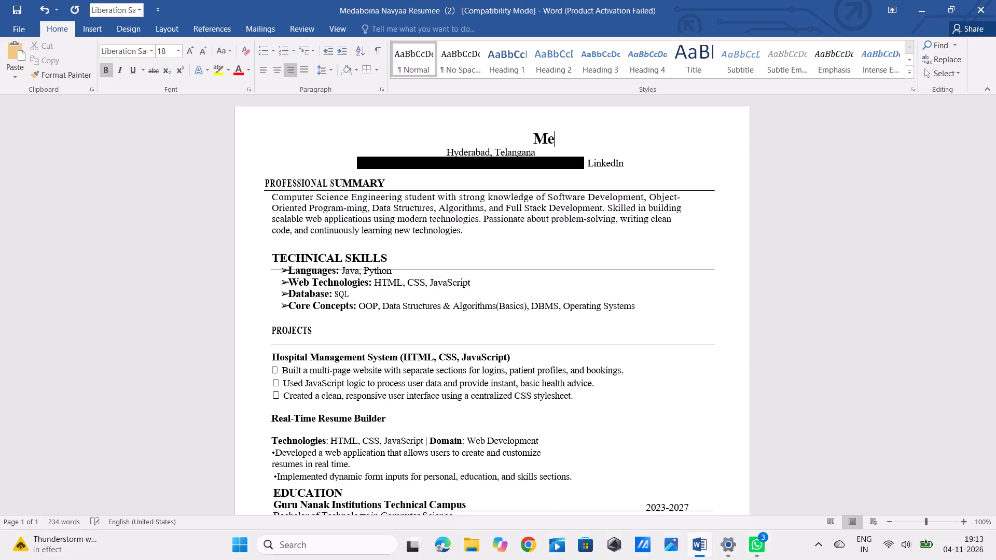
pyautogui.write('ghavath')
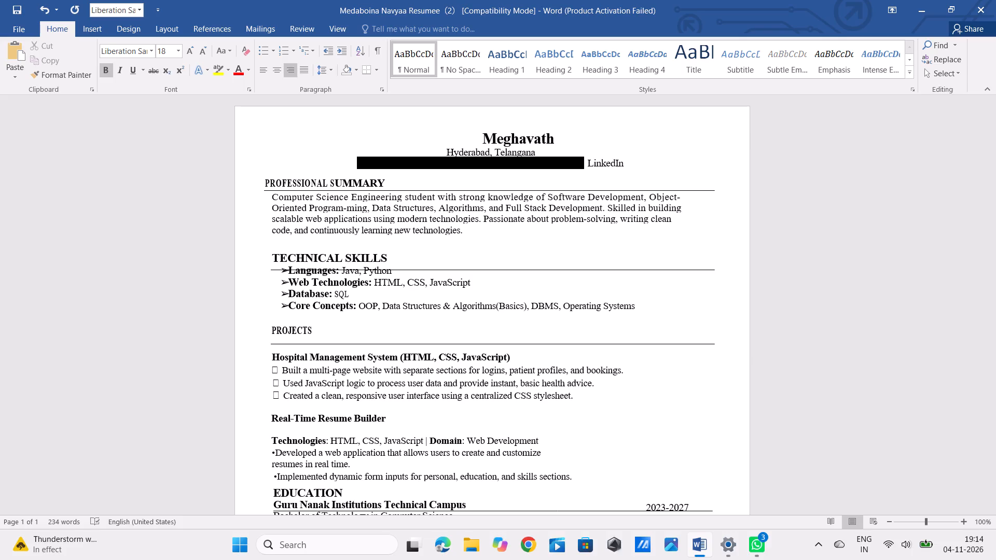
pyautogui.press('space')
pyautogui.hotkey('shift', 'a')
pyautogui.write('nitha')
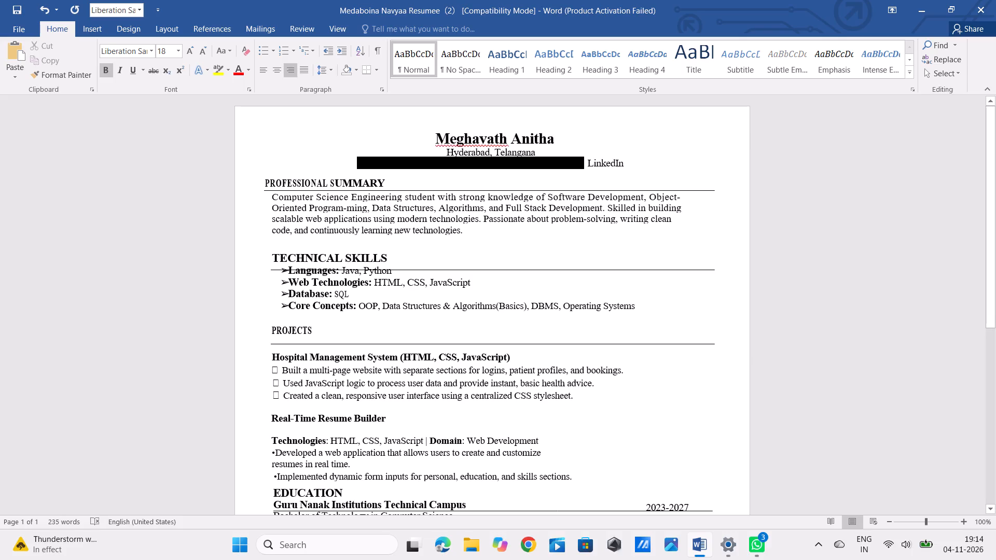
# Replace the old e-mail username in the contact line with the new candidate's, and delete the leftover old characters.
pyautogui.click(461, 166)
pyautogui.press('BackSpace')
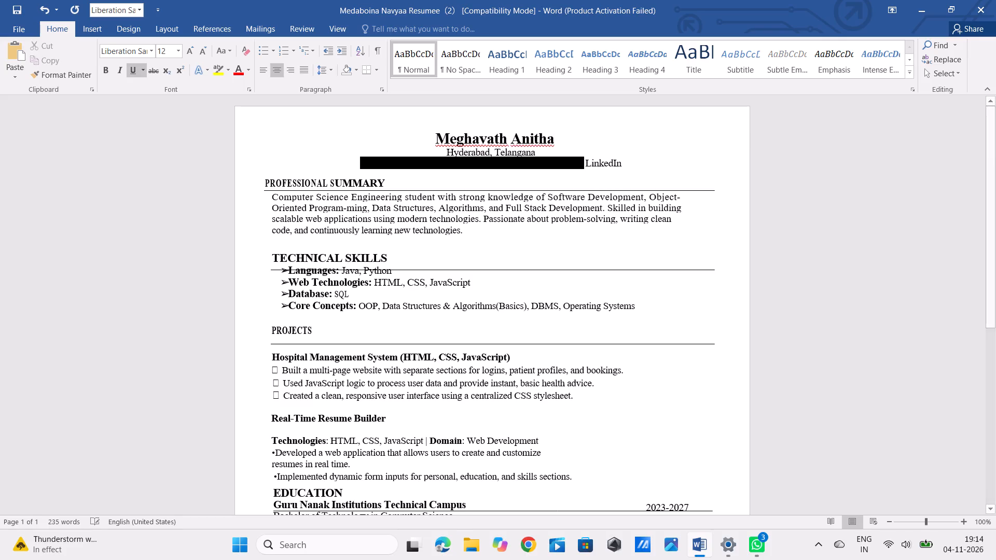
pyautogui.press('BackSpace')
pyautogui.press('BackSpace')
pyautogui.press('BackSpace')
pyautogui.press('BackSpace')
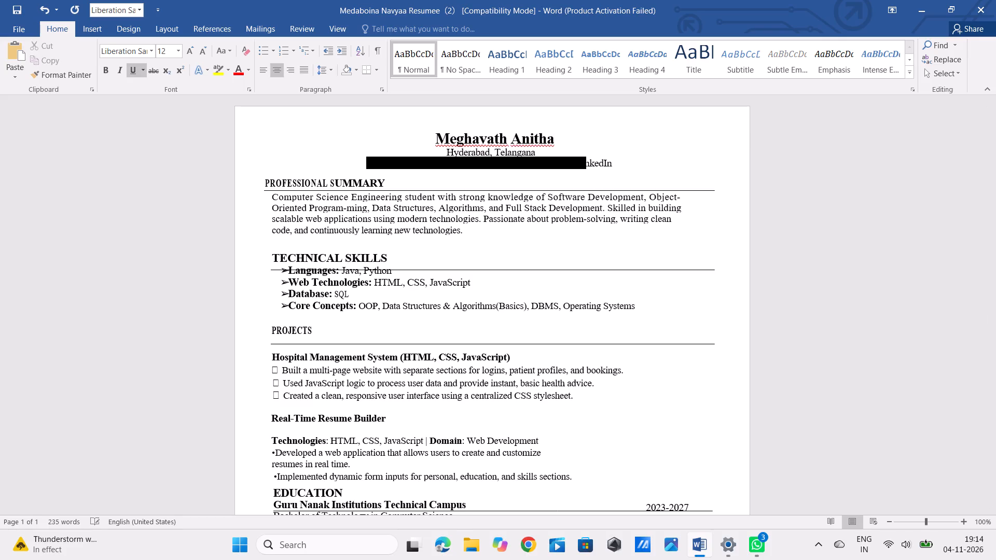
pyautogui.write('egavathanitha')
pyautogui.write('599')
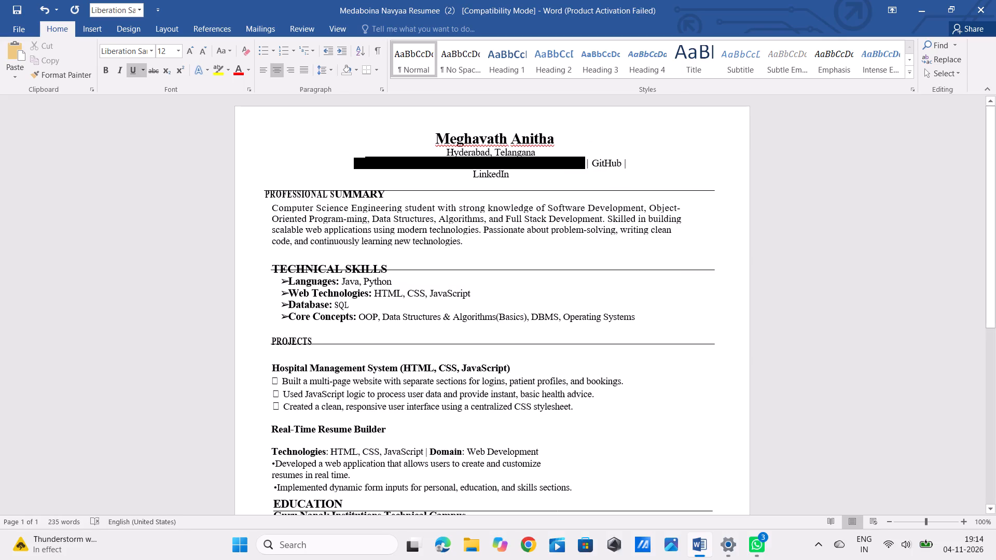
pyautogui.click(530, 166)
pyautogui.press('BackSpace')
pyautogui.press('BackSpace')
pyautogui.press('BackSpace')
pyautogui.press('BackSpace')
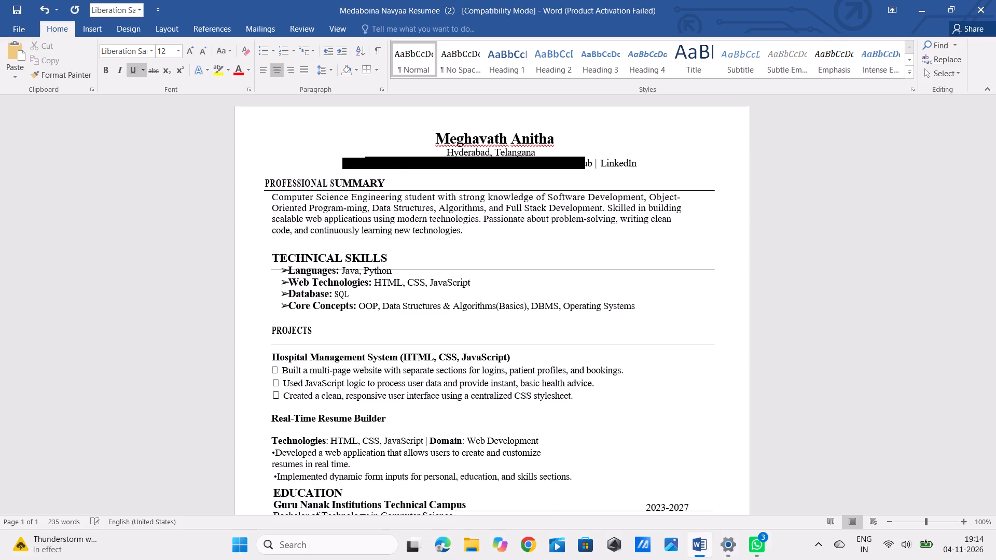
pyautogui.press('BackSpace')
pyautogui.press('BackSpace')
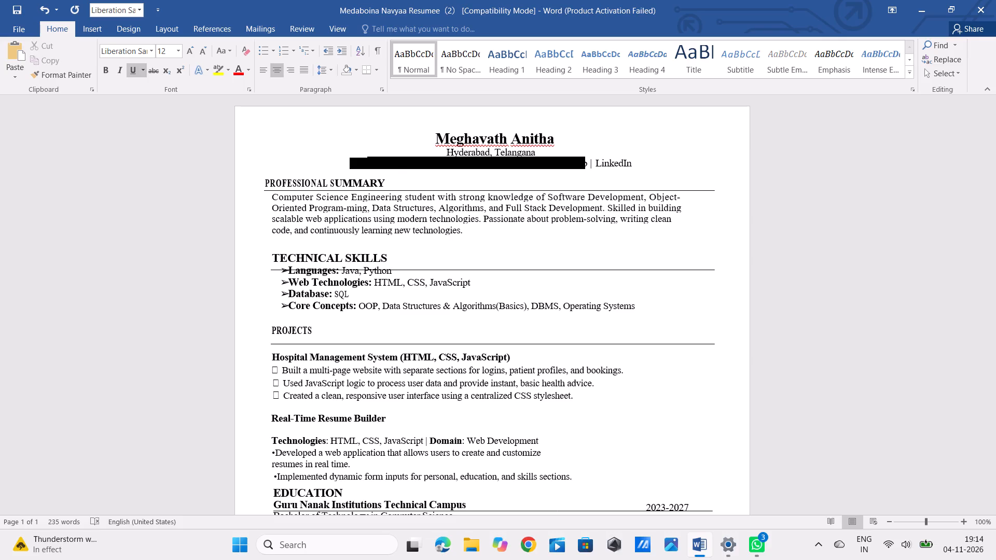
pyautogui.click(416, 161)
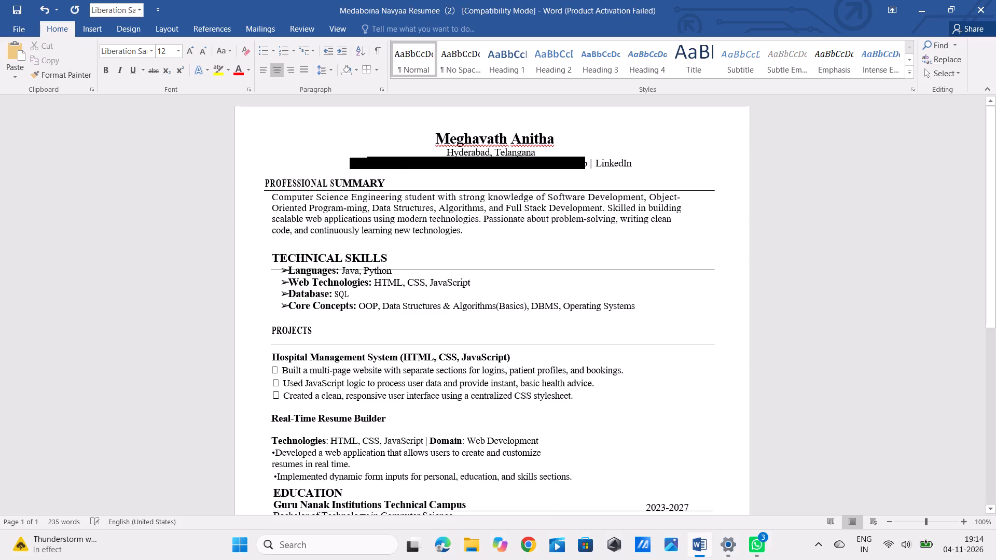
# Delete eight more leftover characters of the old contact details from the contact line below "Hyderabad, Telangana".
pyautogui.press('BackSpace')
pyautogui.press('BackSpace')
pyautogui.press('BackSpace')
pyautogui.press('BackSpace')
pyautogui.press('BackSpace')
pyautogui.press('BackSpace')
pyautogui.press('BackSpace')
pyautogui.press('BackSpace')
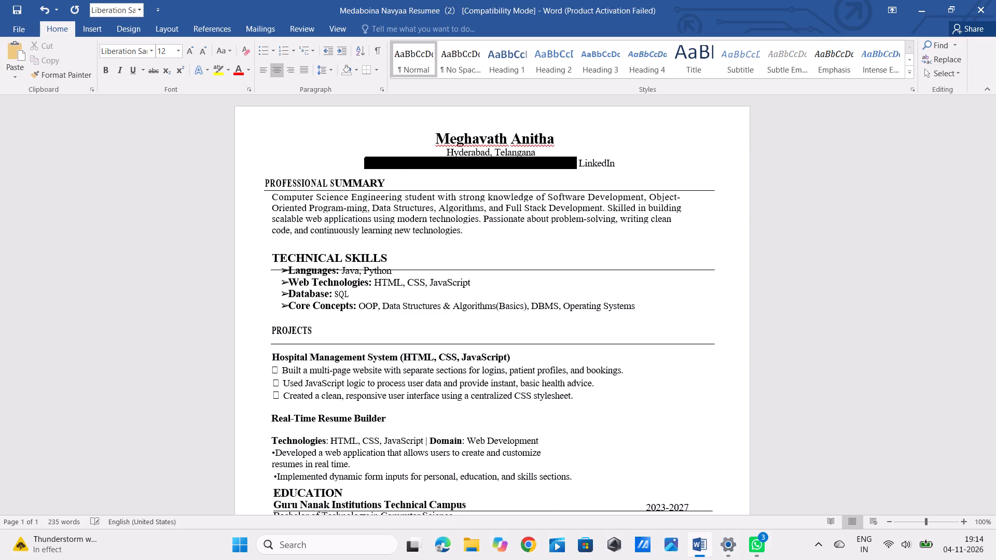
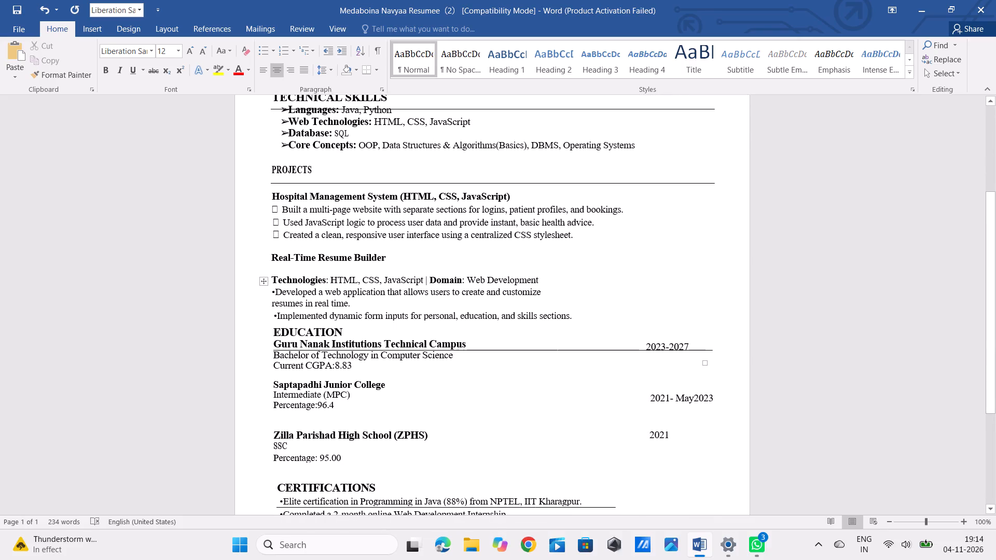
# Replace the current CGPA under Guru Nanak Institutions Technical Campus in the Education section with 7.5.
pyautogui.click(354, 366)
pyautogui.press('BackSpace')
pyautogui.press('BackSpace')
pyautogui.press('BackSpace')
pyautogui.press('BackSpace')
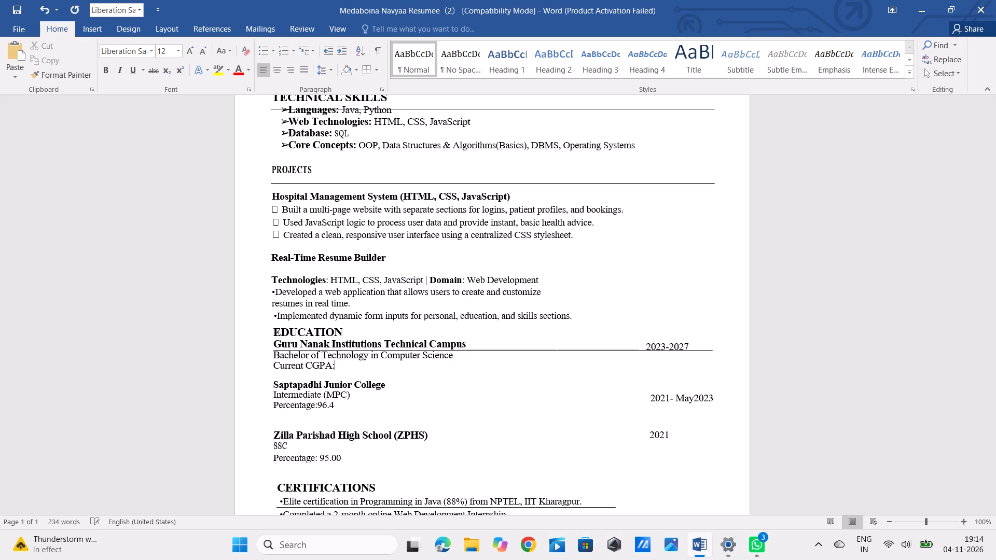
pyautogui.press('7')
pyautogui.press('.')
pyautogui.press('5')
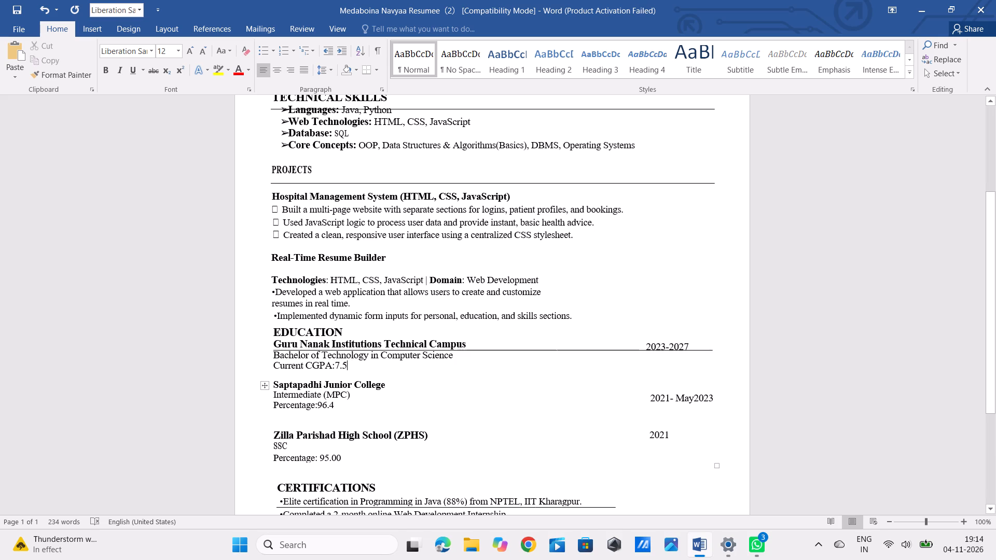
pyautogui.scroll(-1, 349, 406)
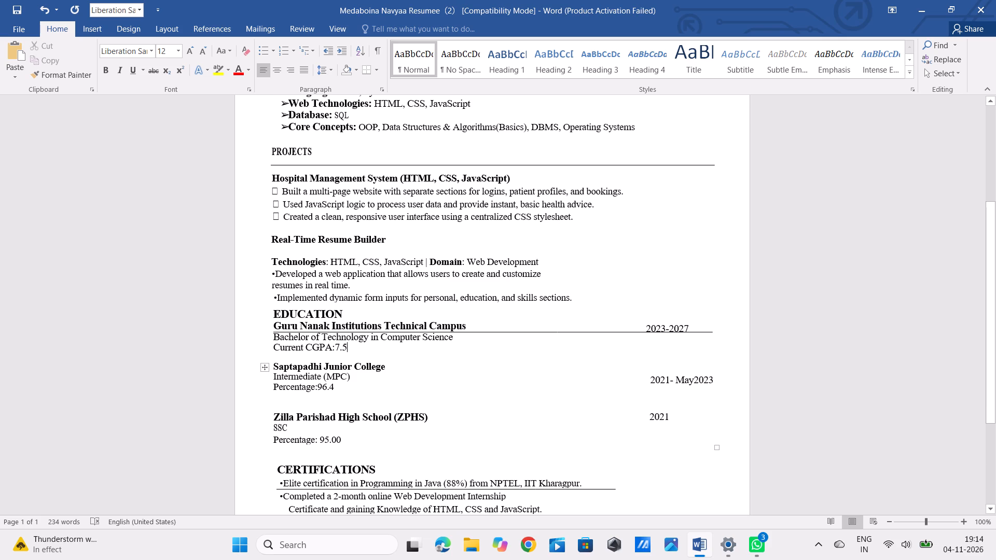
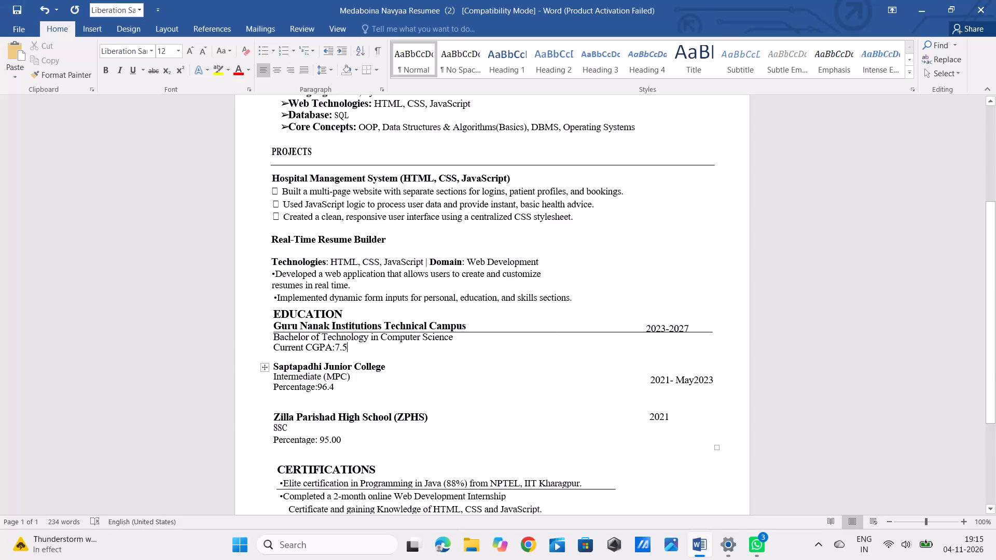
# Replace "Saptapadhi Junior" in the intermediate college name under Education with the copied text "MJPTBCWREIS", keeping the word "College".
pyautogui.click(353, 369)
pyautogui.press('BackSpace')
pyautogui.press('BackSpace')
pyautogui.press('BackSpace')
pyautogui.press('BackSpace')
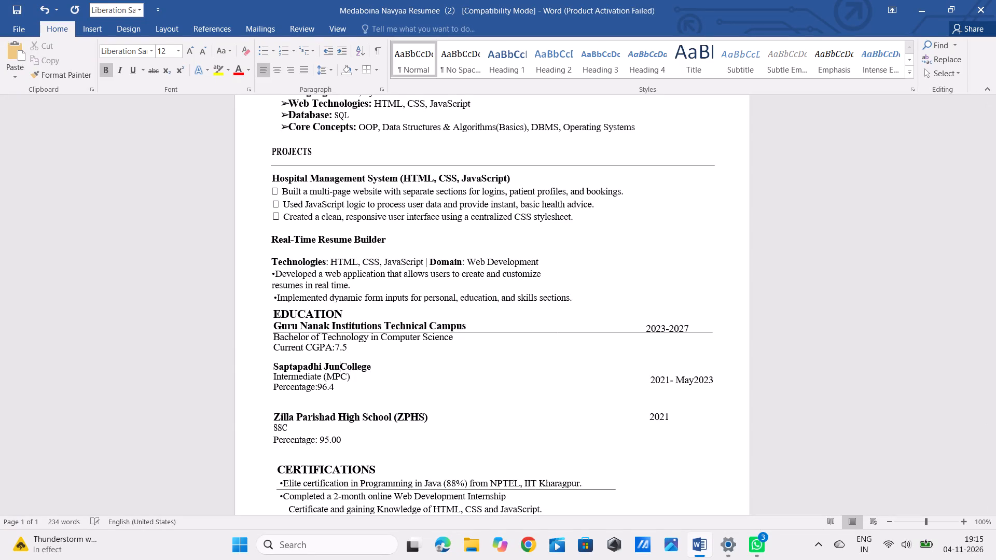
pyautogui.press('BackSpace')
pyautogui.press('BackSpace')
pyautogui.press('BackSpace')
pyautogui.press('BackSpace')
pyautogui.press('BackSpace')
pyautogui.press('BackSpace')
pyautogui.press('BackSpace')
pyautogui.press('BackSpace')
pyautogui.press('BackSpace')
pyautogui.press('BackSpace')
pyautogui.press('BackSpace')
pyautogui.press('BackSpace')
pyautogui.press('BackSpace')
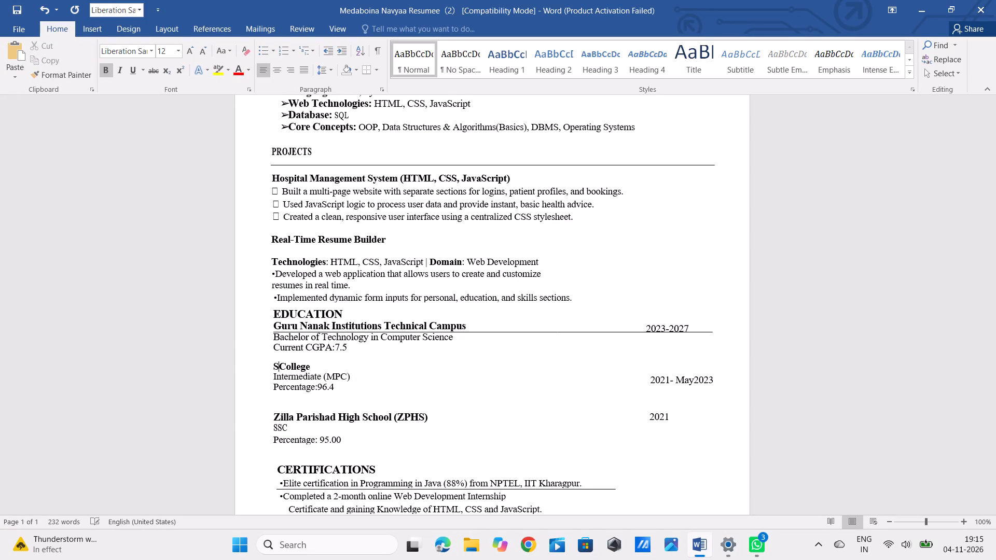
pyautogui.press('BackSpace')
pyautogui.hotkey('ctrl', 'v')
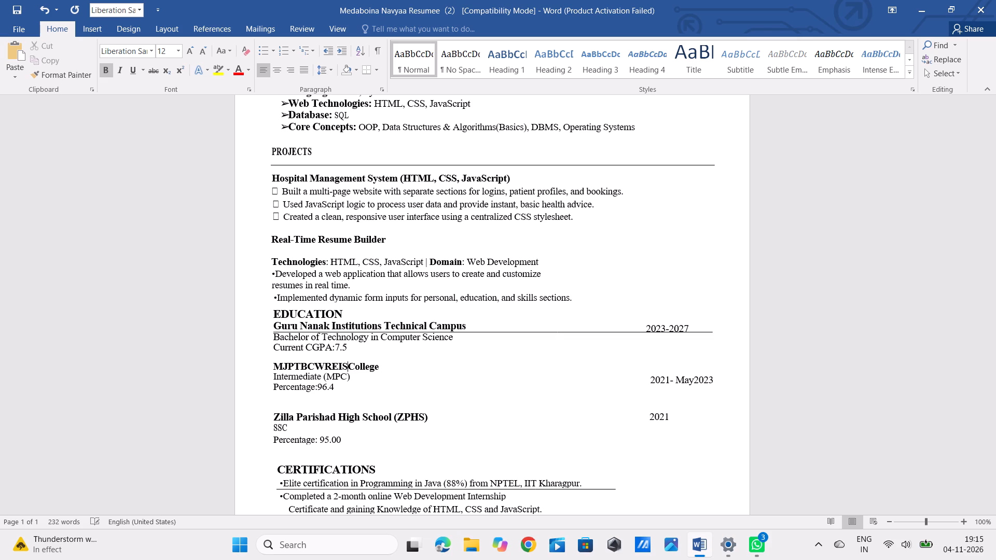
# Delete "(ZPHS)" and the line break after it from the school name in the Education section.
pyautogui.click(428, 423)
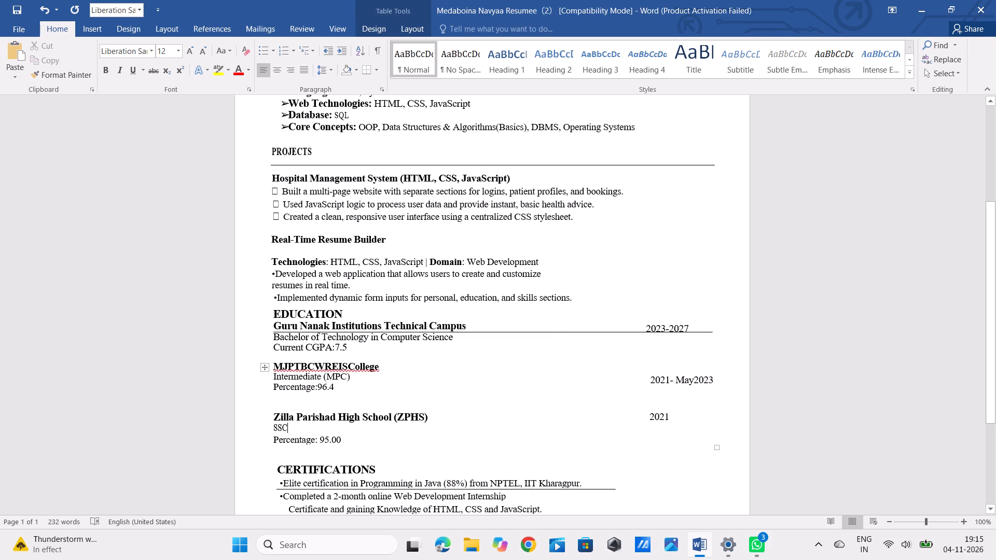
pyautogui.click(431, 418)
pyautogui.press('BackSpace')
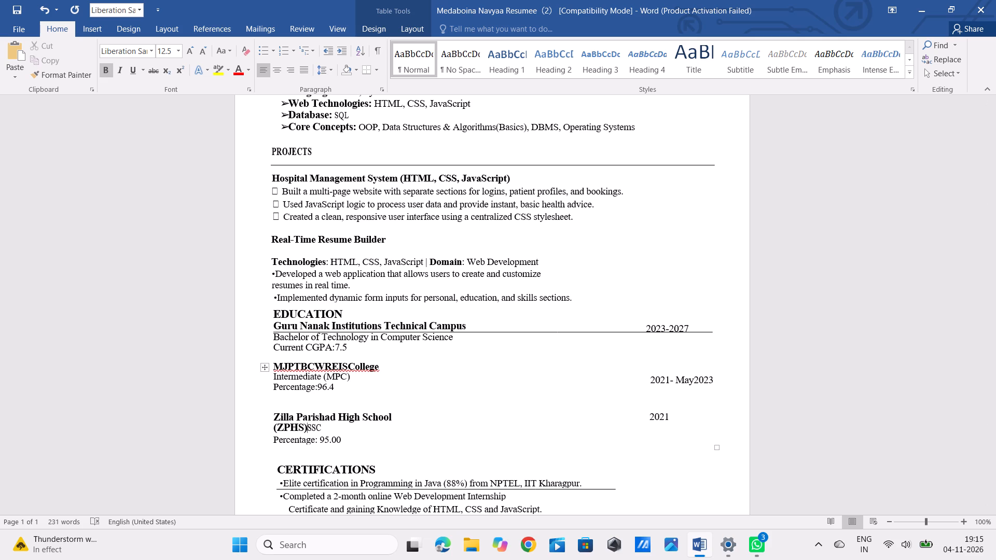
pyautogui.press('BackSpace')
pyautogui.press('BackSpace')
pyautogui.press('BackSpace')
pyautogui.press('BackSpace')
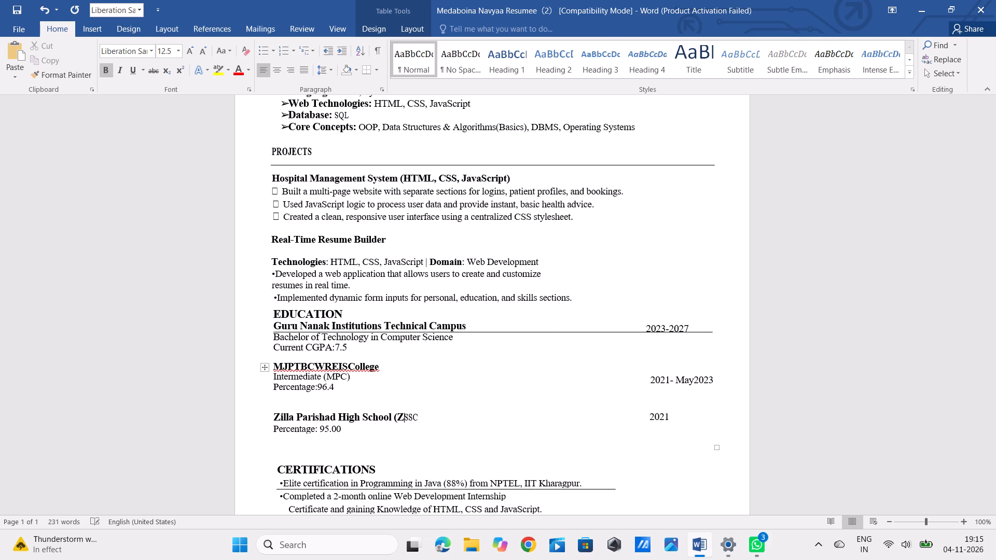
pyautogui.press('BackSpace')
pyautogui.press('BackSpace')
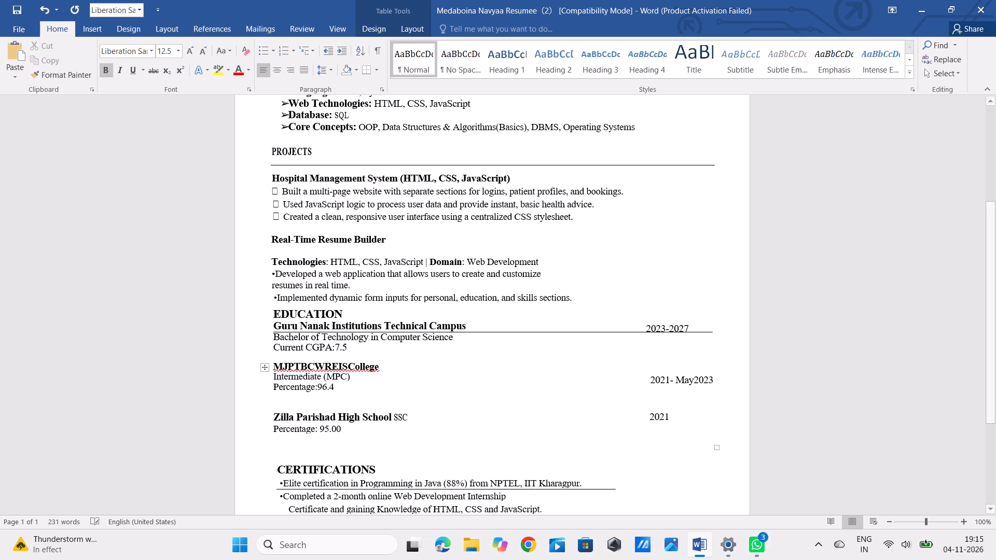
# Replace "Zilla Parishad High" with "MJPTBCWREIS" in front of "School" in the SSC entry.
pyautogui.click(359, 415)
pyautogui.press('BackSpace')
pyautogui.press('BackSpace')
pyautogui.press('BackSpace')
pyautogui.press('BackSpace')
pyautogui.press('BackSpace')
pyautogui.press('BackSpace')
pyautogui.press('BackSpace')
pyautogui.press('BackSpace')
pyautogui.press('BackSpace')
pyautogui.press('BackSpace')
pyautogui.press('BackSpace')
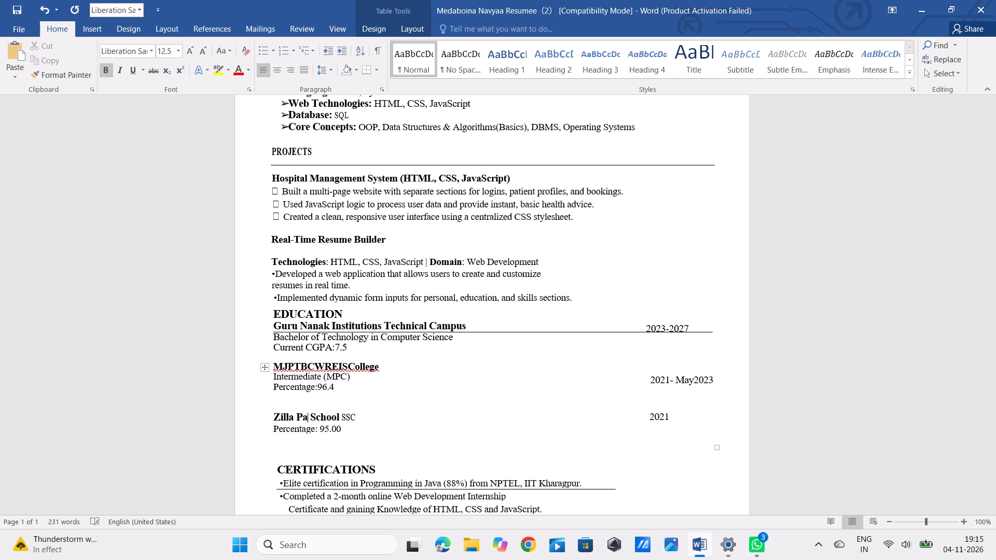
pyautogui.press('BackSpace')
pyautogui.press('BackSpace')
pyautogui.press('BackSpace')
pyautogui.press('BackSpace')
pyautogui.press('BackSpace')
pyautogui.press('BackSpace')
pyautogui.press('BackSpace')
pyautogui.press('BackSpace')
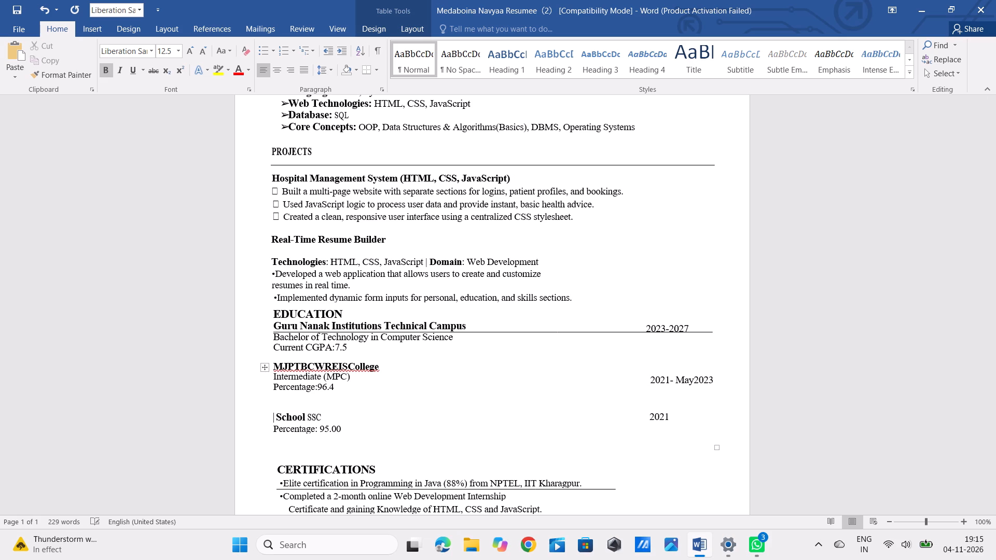
pyautogui.hotkey('shift', 'v')
pyautogui.press('BackSpace')
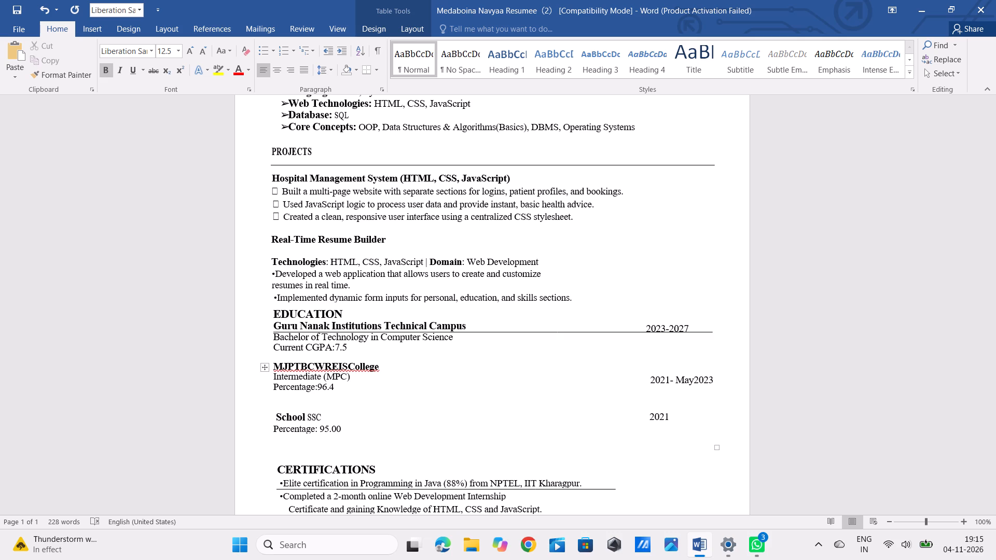
pyautogui.press('m')
pyautogui.write('JP')
pyautogui.press('t')
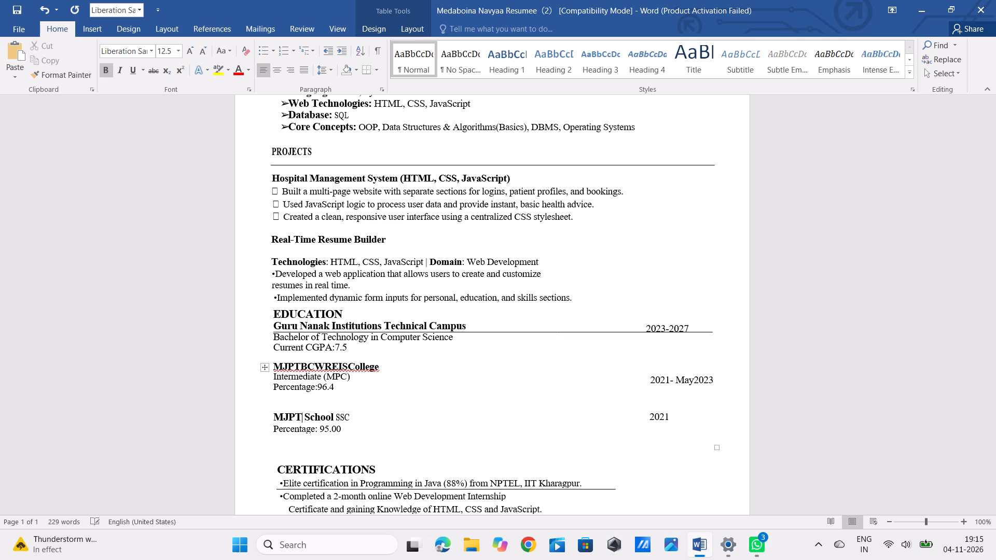
pyautogui.press('b')
pyautogui.write('CW')
pyautogui.press('r')
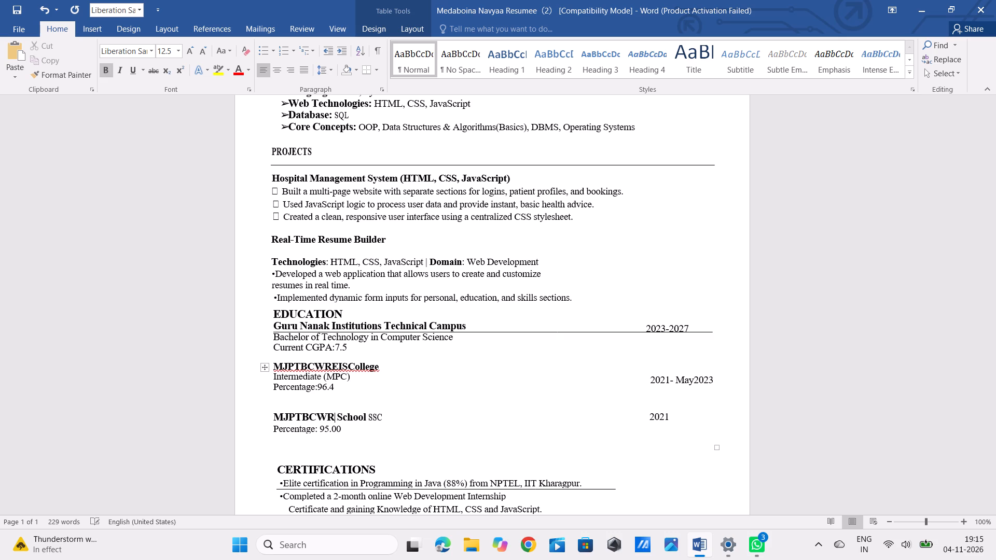
pyautogui.press('e')
pyautogui.write('IS')
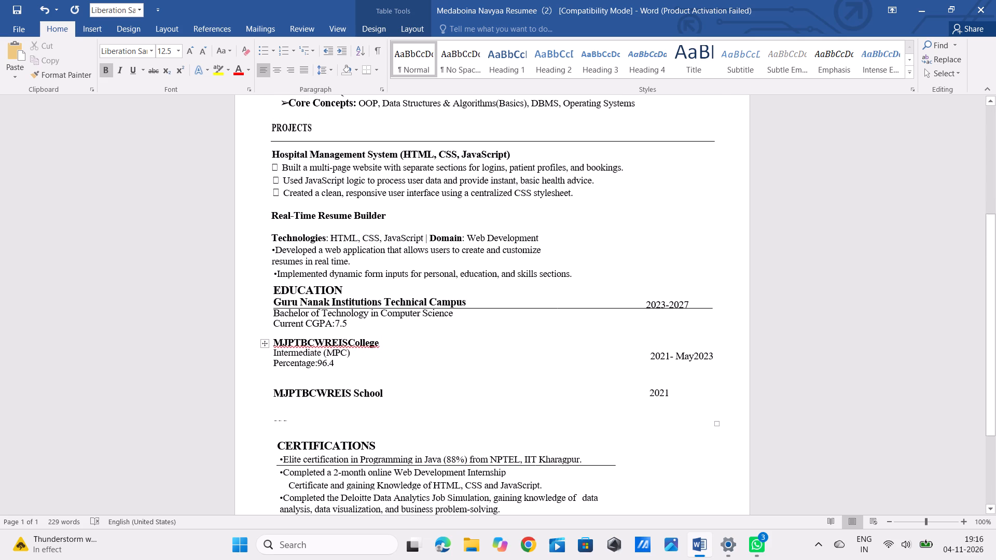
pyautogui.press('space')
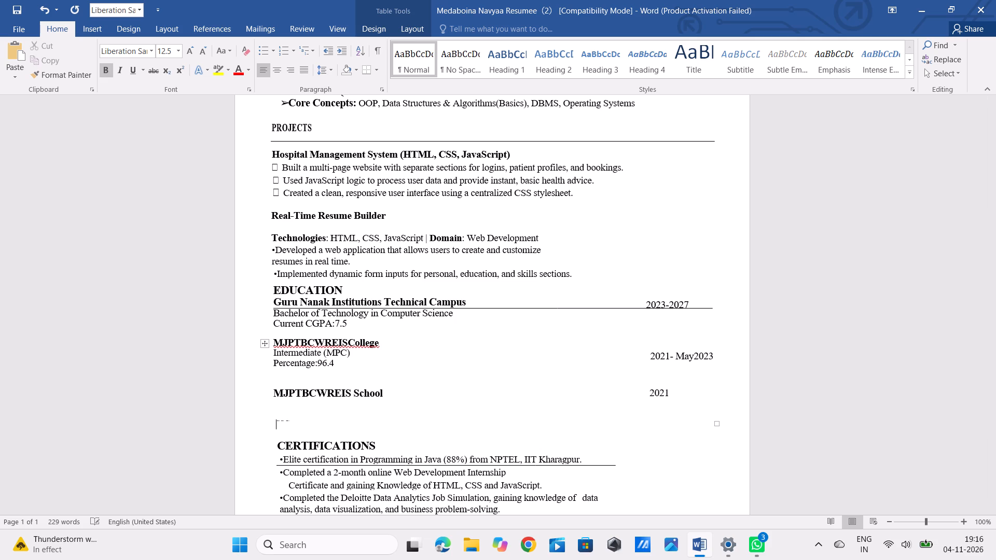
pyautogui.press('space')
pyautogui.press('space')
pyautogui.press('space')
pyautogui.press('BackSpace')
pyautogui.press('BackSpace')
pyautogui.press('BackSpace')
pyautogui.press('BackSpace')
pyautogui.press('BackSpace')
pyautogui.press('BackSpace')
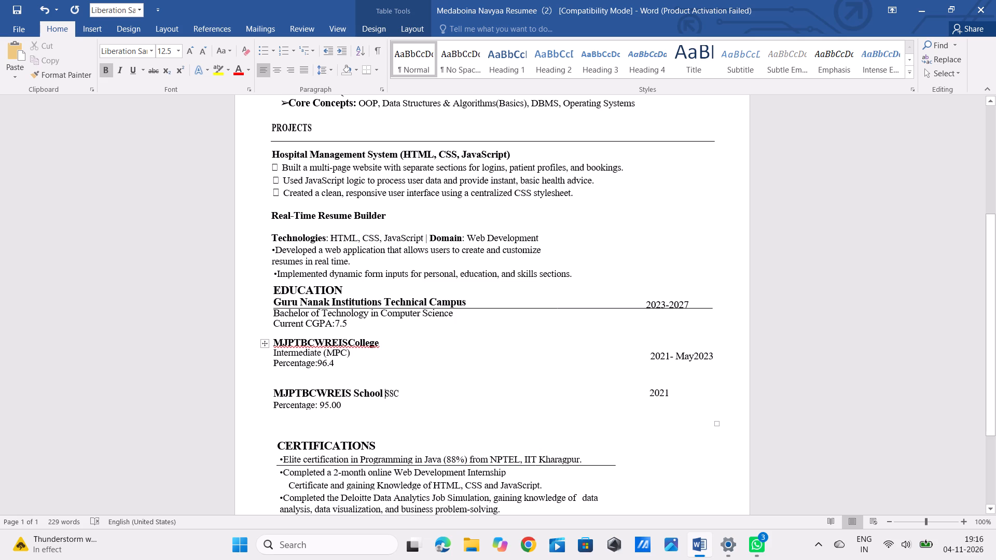
# Insert a blank line above the CERTIFICATIONS heading.
pyautogui.click(271, 444)
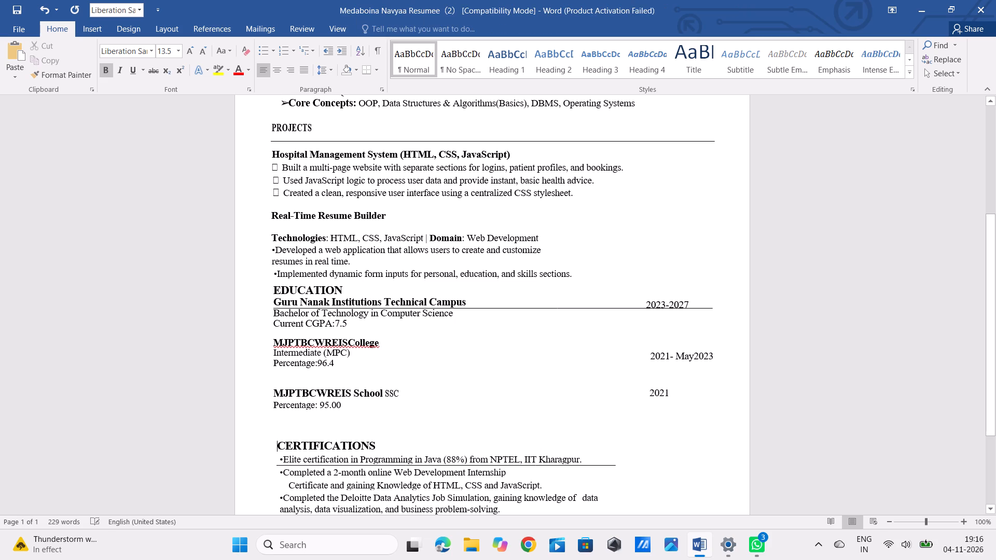
pyautogui.press('Return')
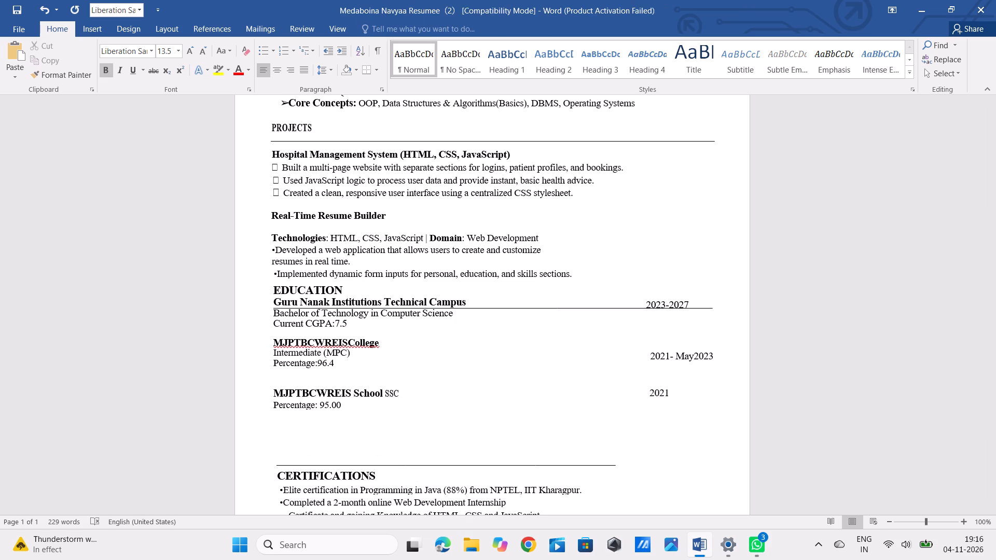
# Break the line between "MJPTBCWREIS School" and "SSC" so that SSC starts a new line.
pyautogui.click(382, 394)
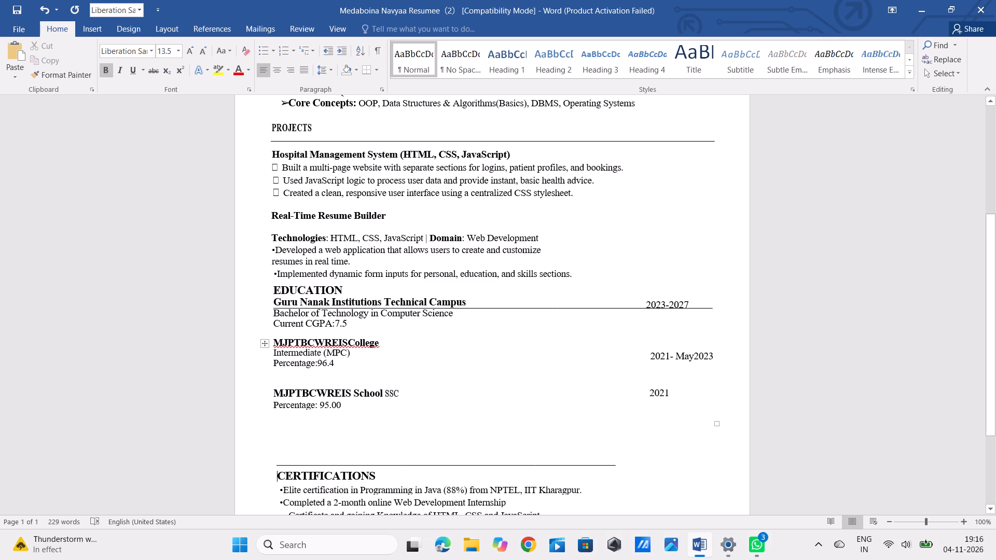
pyautogui.press('Return')
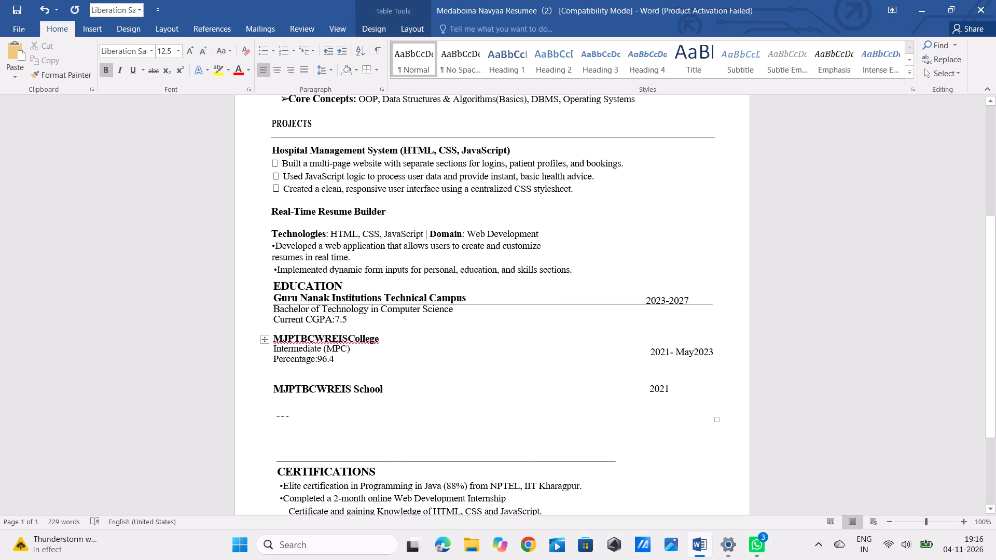
# Review the whole résumé from the name heading to the certifications for content and layout.
pyautogui.scroll(-1, 299, 418)
pyautogui.scroll(1, 299, 418)
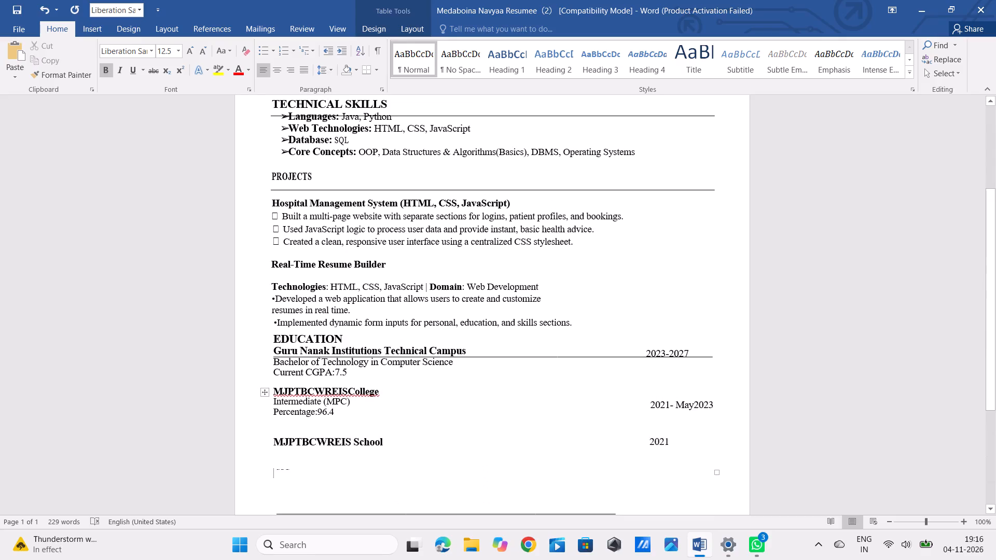
pyautogui.scroll(3, 299, 418)
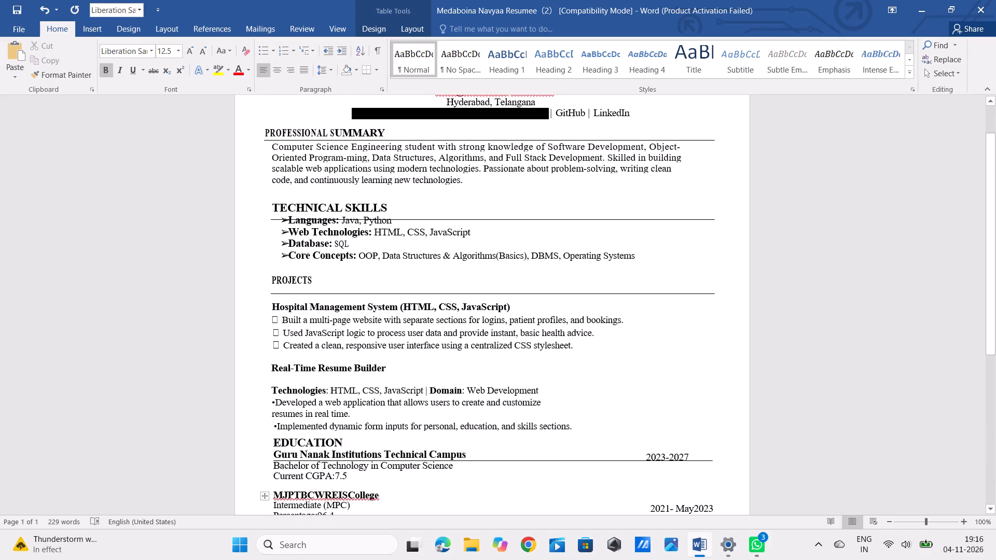
pyautogui.scroll(3, 299, 418)
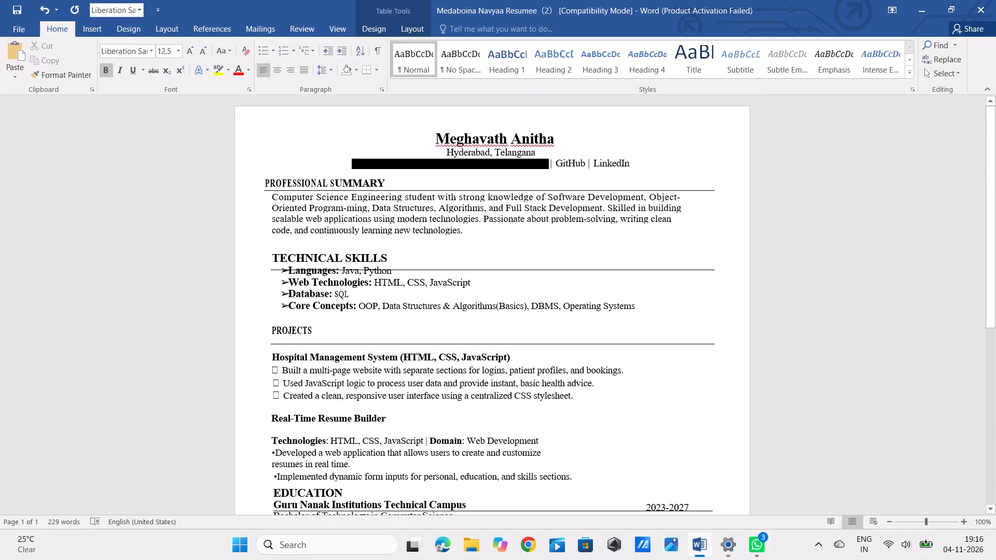
pyautogui.scroll(-2, 299, 418)
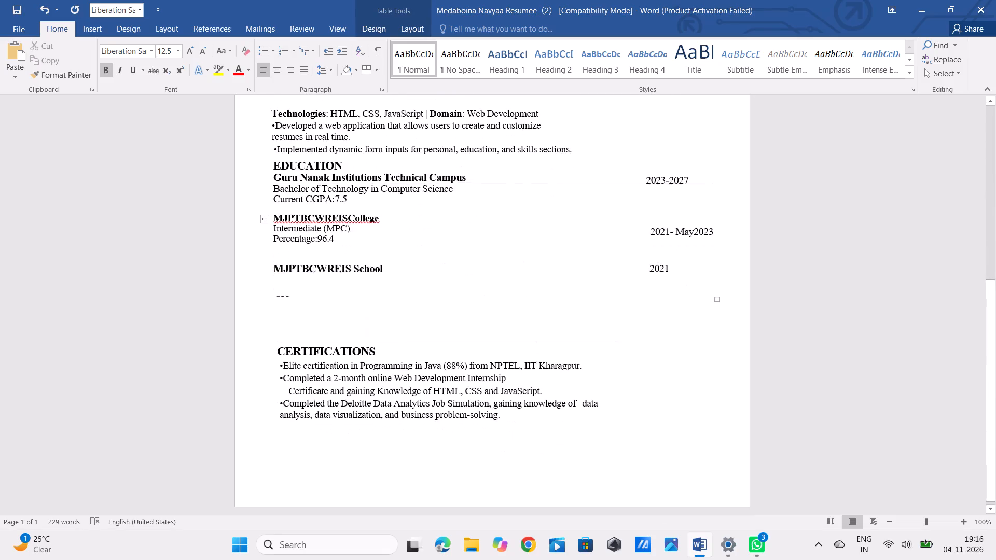
pyautogui.scroll(-1, 299, 418)
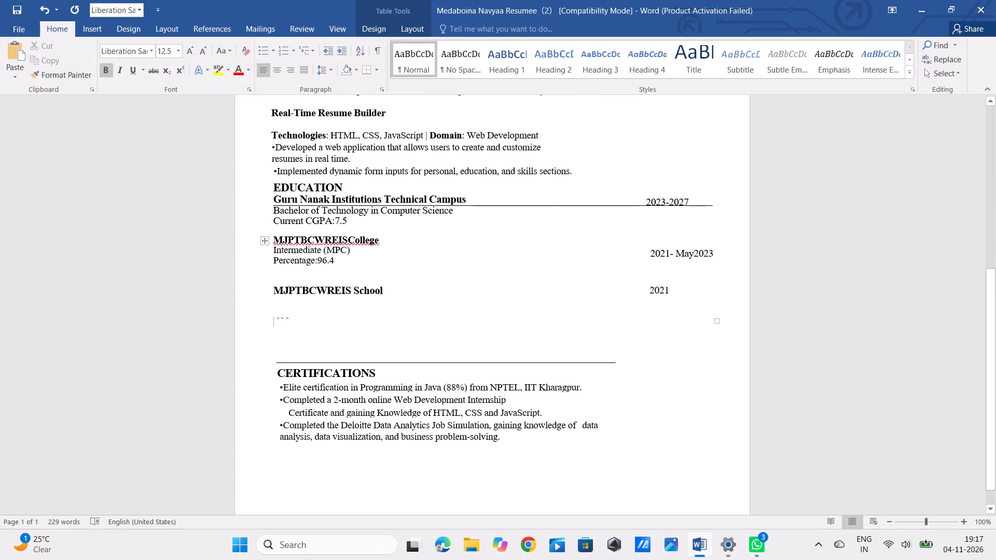
# Add a space between "MJPTBCWREIS" and "College" in the Intermediate entry.
pyautogui.click(352, 288)
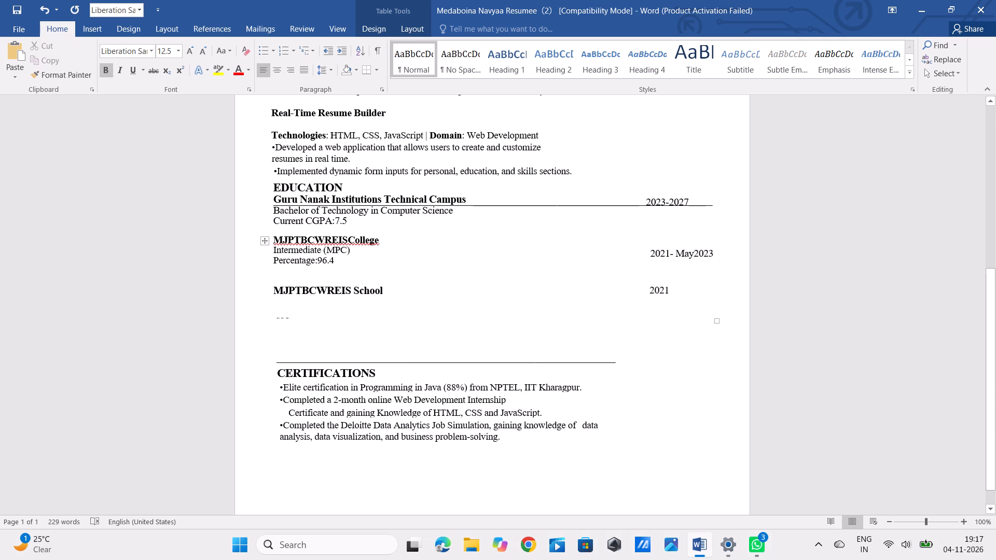
pyautogui.click(348, 241)
pyautogui.press('space')
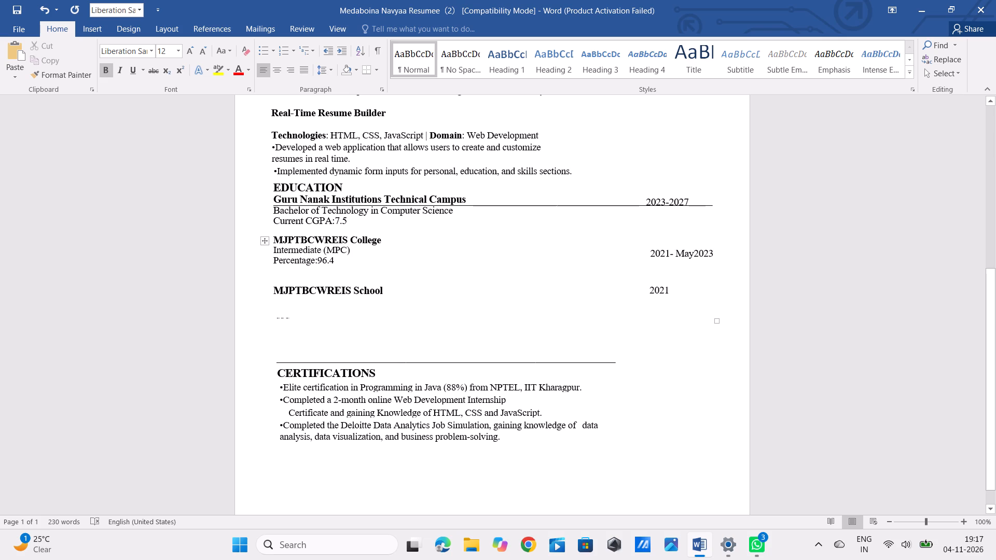
# Remove the indent from the blank line above the CERTIFICATIONS heading and leave a single space on it.
pyautogui.click(275, 319)
pyautogui.press('space')
pyautogui.press('space')
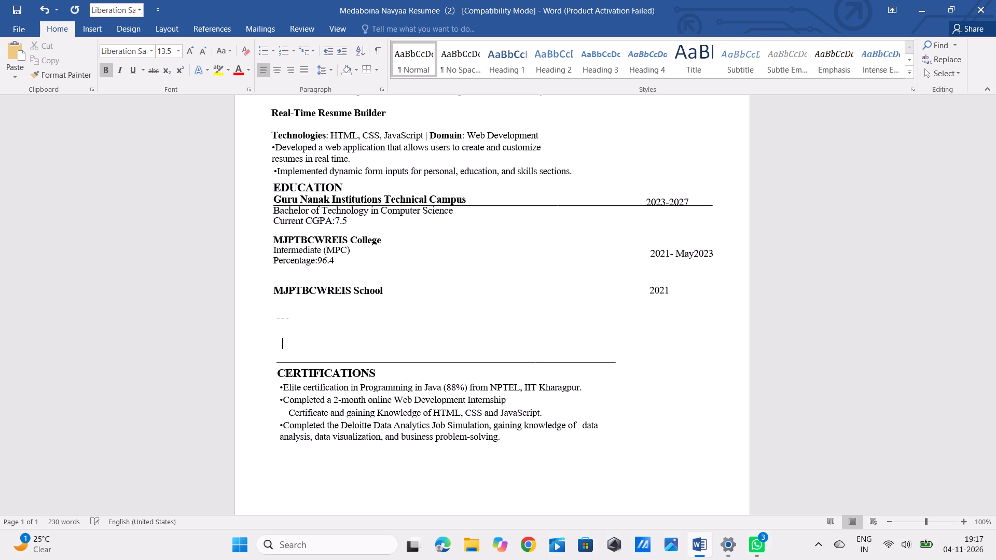
pyautogui.press('BackSpace')
pyautogui.press('BackSpace')
pyautogui.press('BackSpace')
pyautogui.press('BackSpace')
pyautogui.press('BackSpace')
pyautogui.press('BackSpace')
pyautogui.press('space')
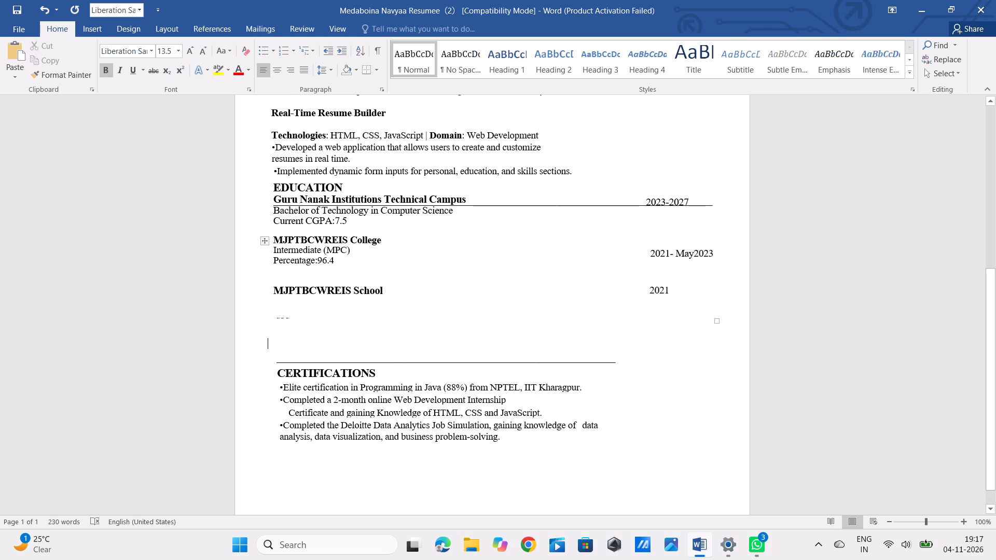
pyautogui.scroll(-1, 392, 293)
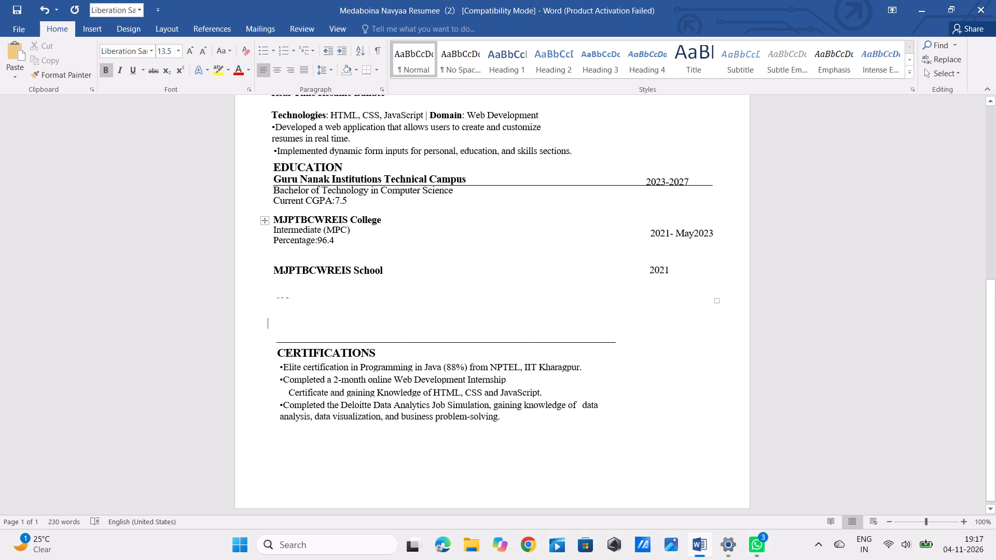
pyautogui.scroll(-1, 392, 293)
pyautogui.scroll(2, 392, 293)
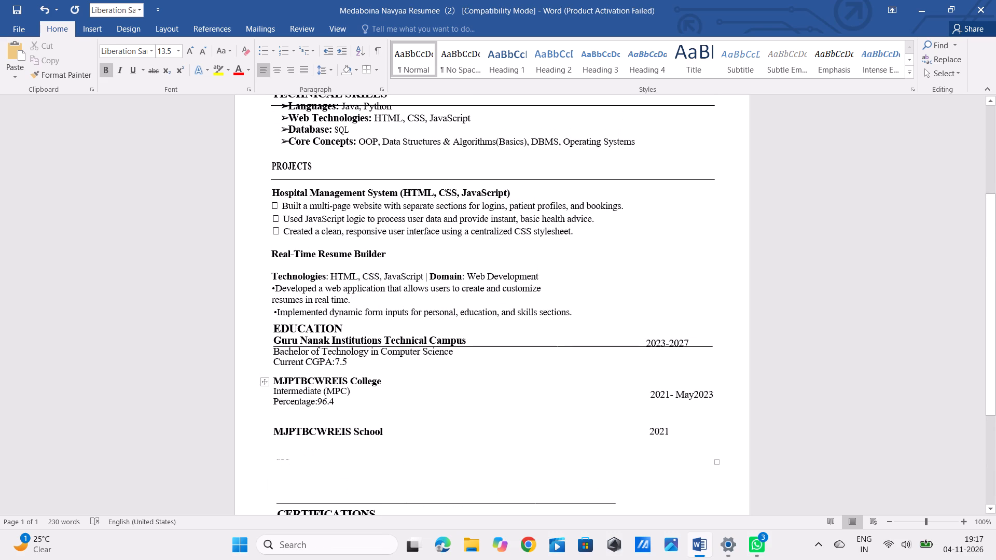
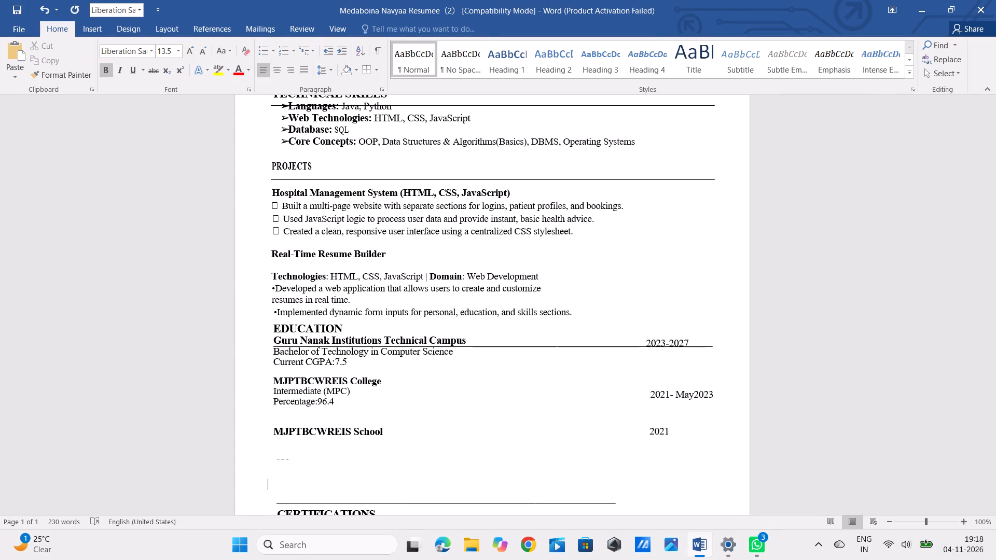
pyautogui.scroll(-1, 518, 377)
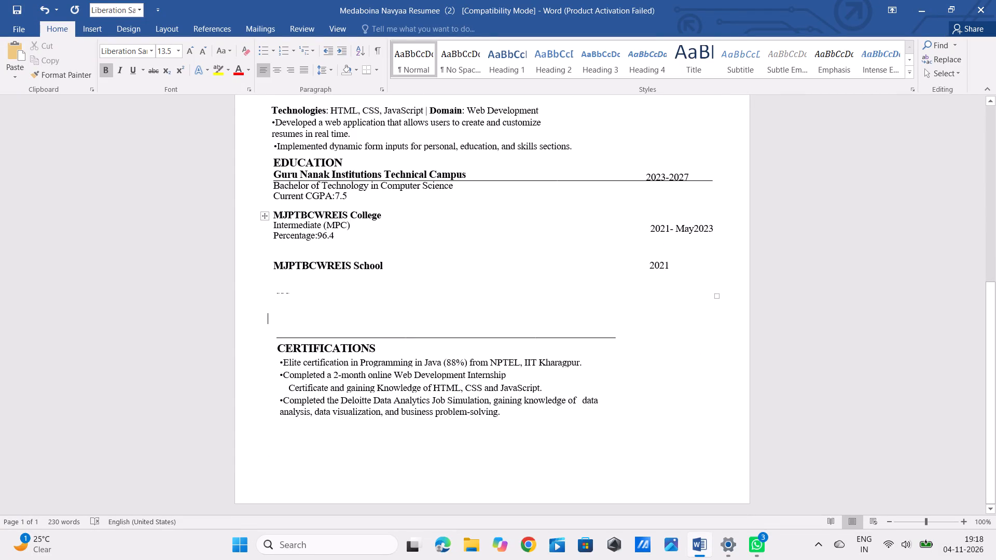